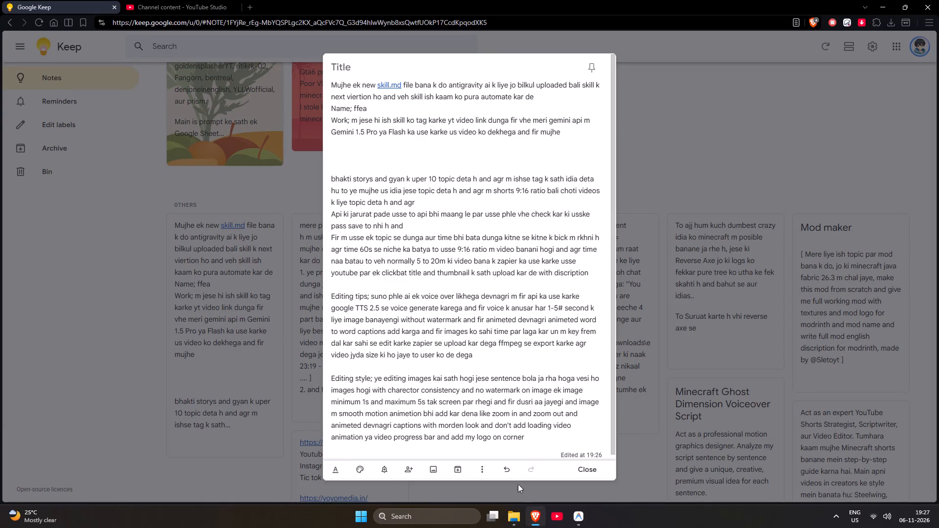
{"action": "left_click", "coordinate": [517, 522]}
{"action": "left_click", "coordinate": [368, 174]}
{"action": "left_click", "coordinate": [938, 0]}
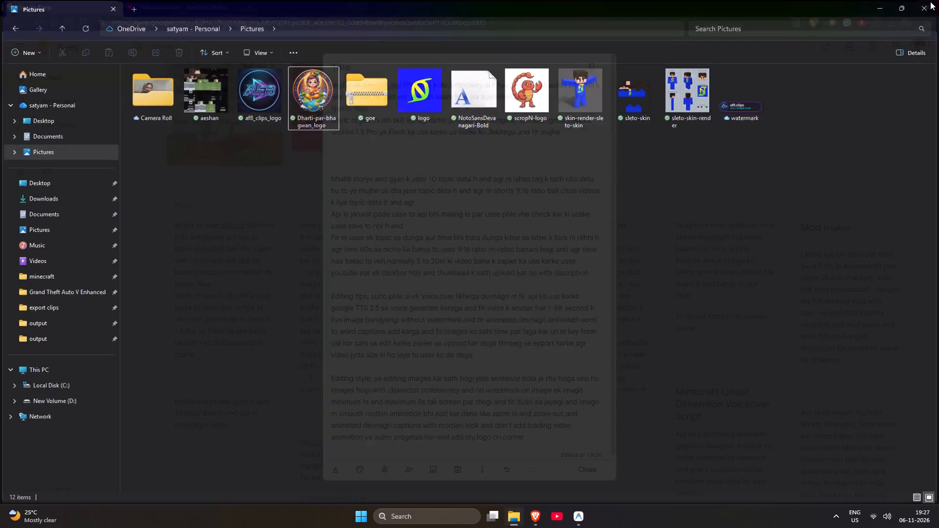
Switch to YouTube Studio and open the Reach analytics of the newest video in the channel content.
{"action": "left_click", "coordinate": [170, 0]}
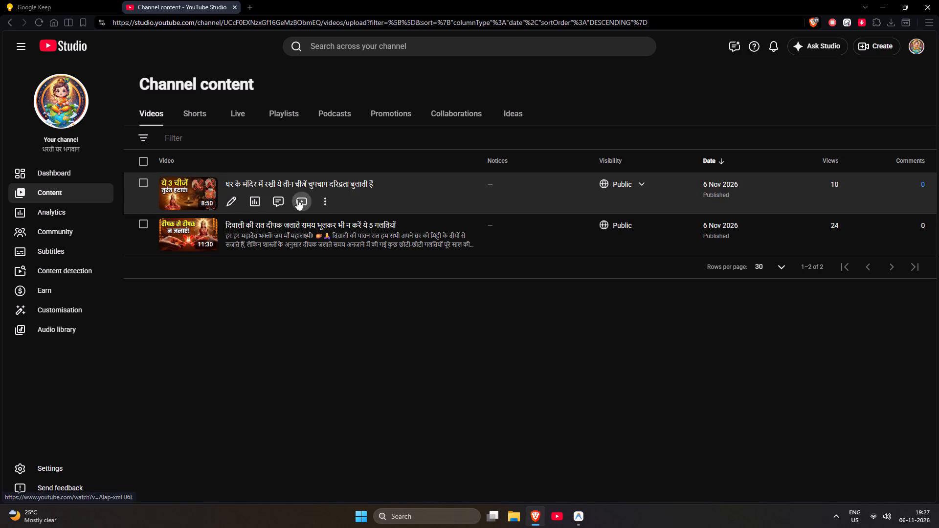
{"action": "left_click", "coordinate": [199, 119]}
{"action": "left_click", "coordinate": [159, 100]}
{"action": "left_click", "coordinate": [156, 115]}
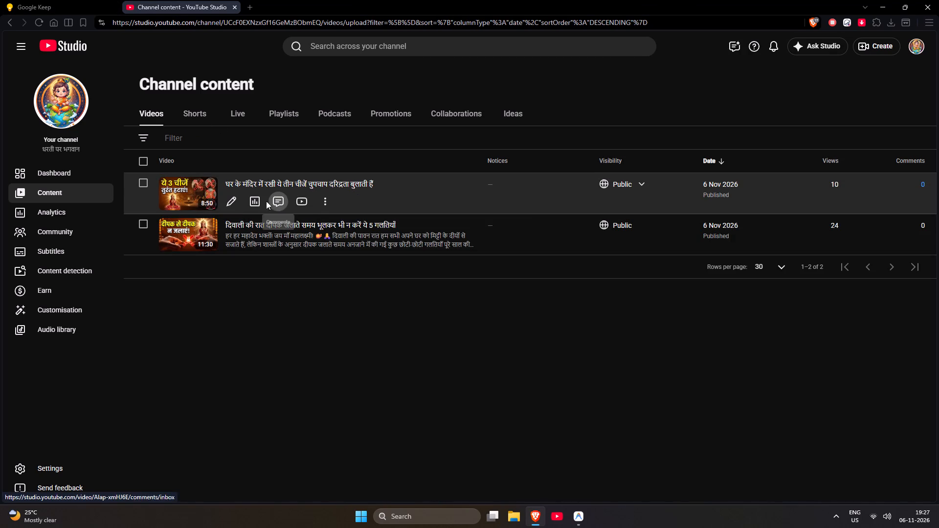
{"action": "left_click", "coordinate": [259, 201]}
{"action": "left_click", "coordinate": [201, 126]}
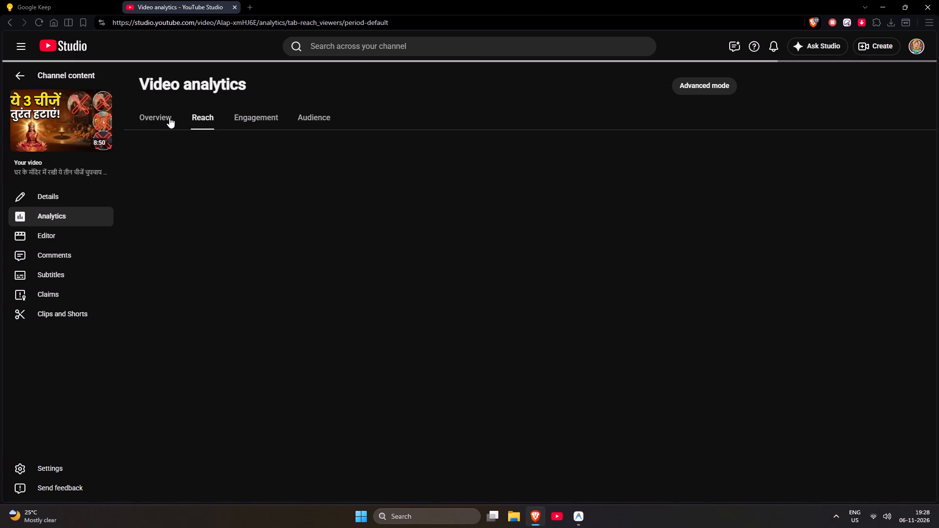
{"action": "left_click", "coordinate": [164, 115]}
{"action": "left_click", "coordinate": [203, 117]}
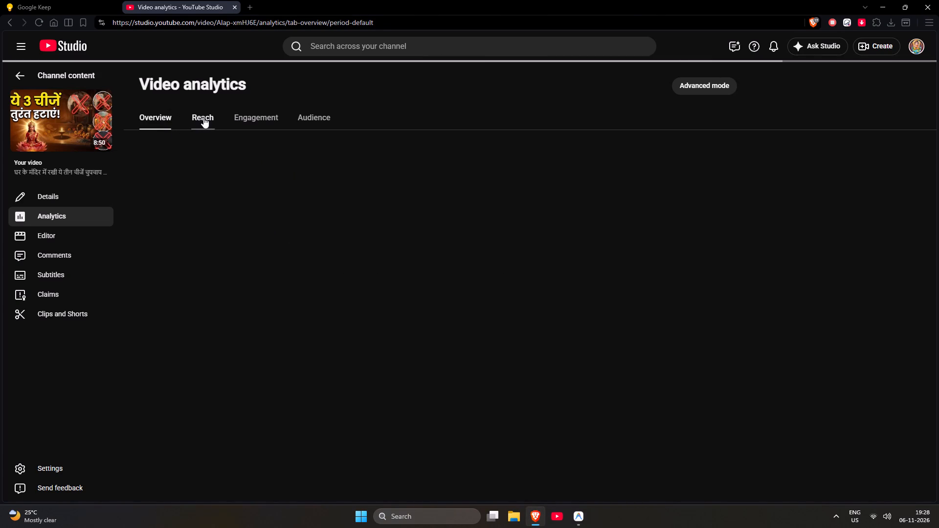
{"action": "left_click", "coordinate": [282, 116]}
{"action": "left_click", "coordinate": [147, 111]}
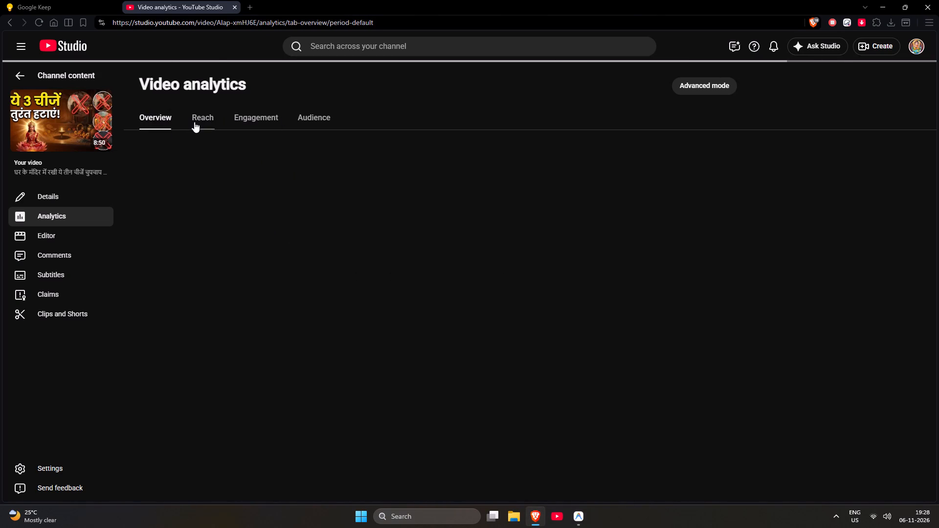
{"action": "left_click", "coordinate": [194, 122]}
{"action": "left_click", "coordinate": [148, 123]}
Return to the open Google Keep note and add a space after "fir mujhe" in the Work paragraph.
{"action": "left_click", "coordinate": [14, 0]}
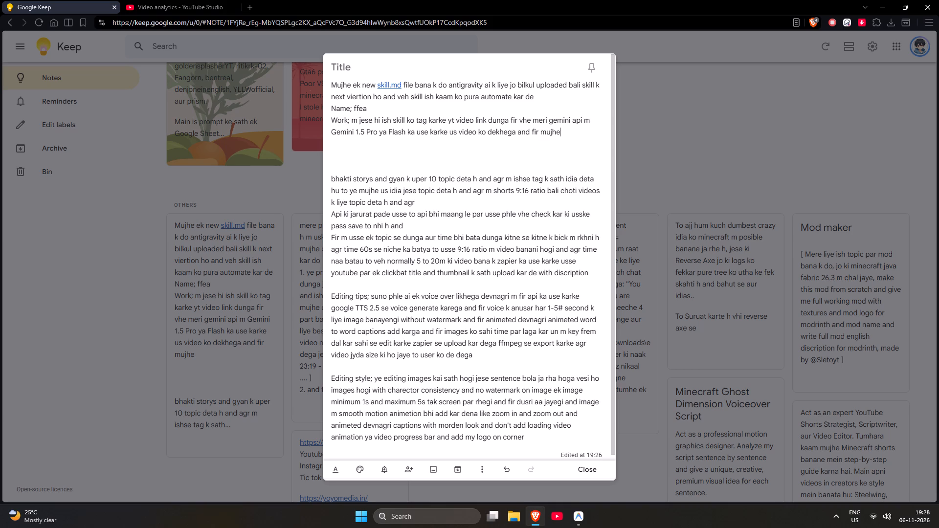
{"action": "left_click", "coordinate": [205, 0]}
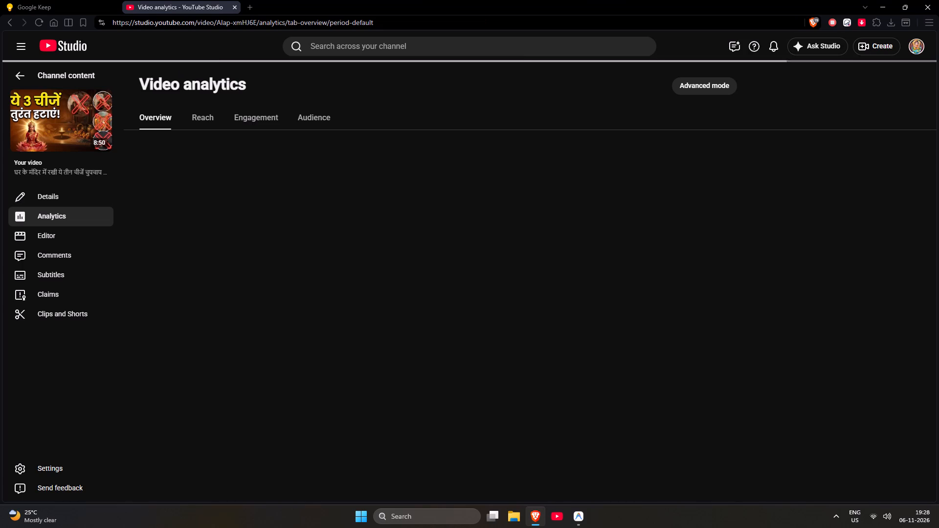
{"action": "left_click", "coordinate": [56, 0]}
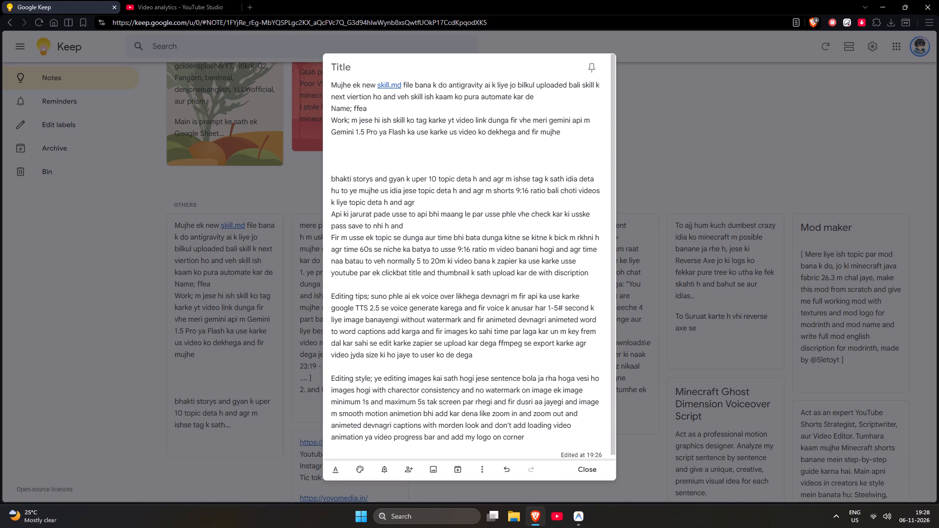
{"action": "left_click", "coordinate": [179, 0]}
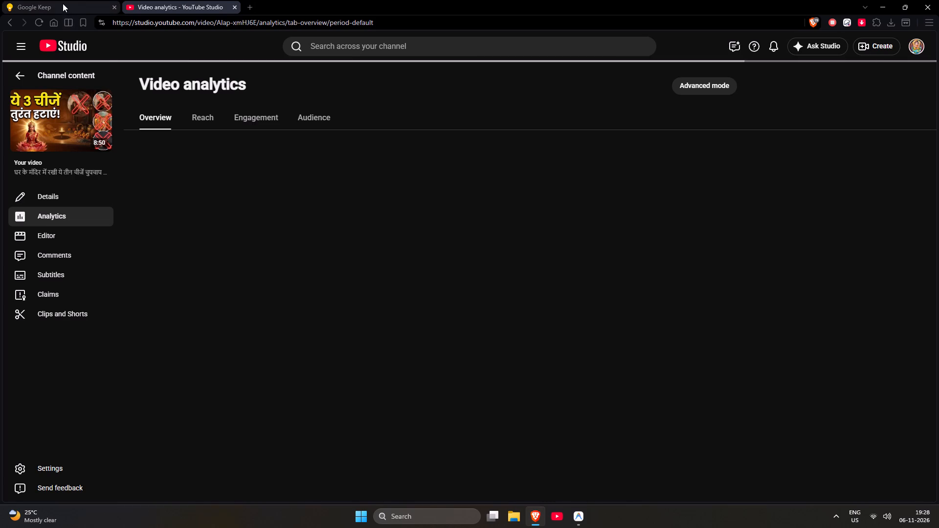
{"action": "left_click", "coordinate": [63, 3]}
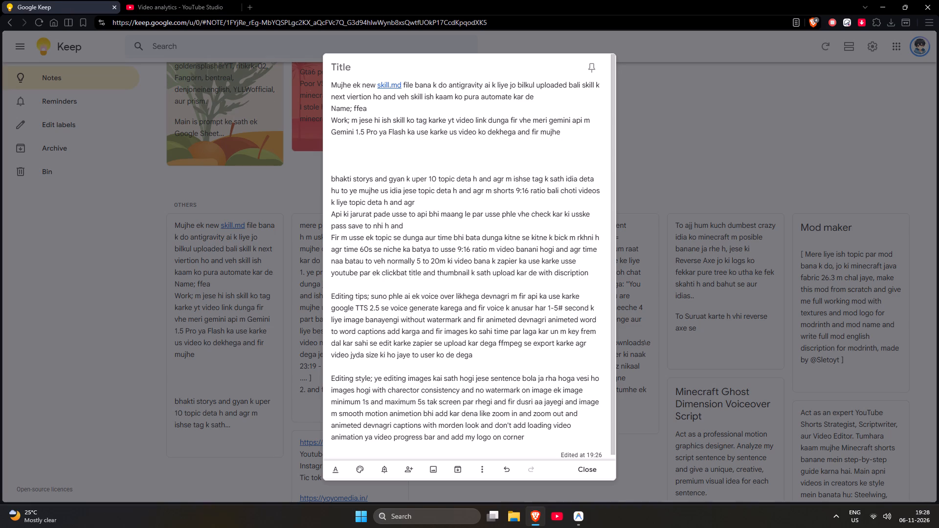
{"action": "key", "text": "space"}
Return to YouTube Studio and examine the video's Reach analytics, including thumbnail impressions and how viewers find the video.
{"action": "left_click", "coordinate": [142, 0]}
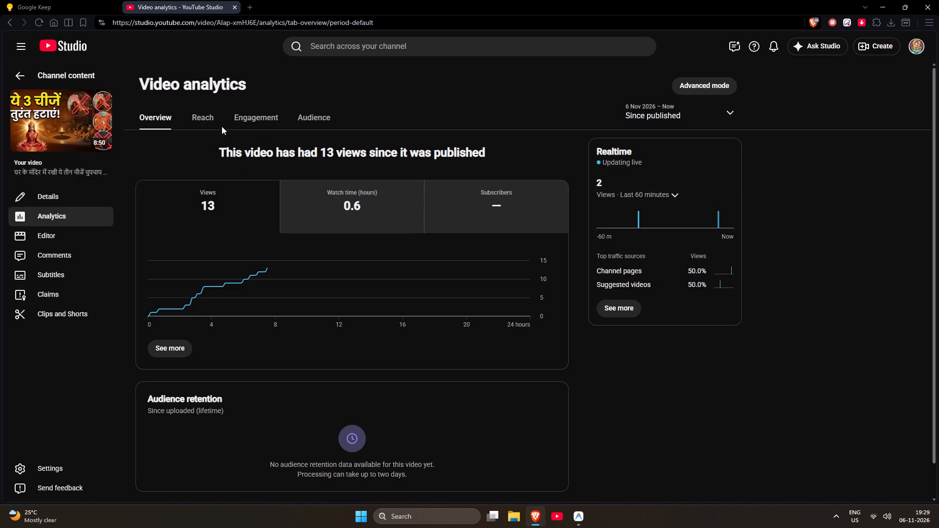
{"action": "left_click", "coordinate": [207, 111]}
{"action": "left_click_drag", "start_coordinate": [199, 166], "coordinate": [224, 162]}
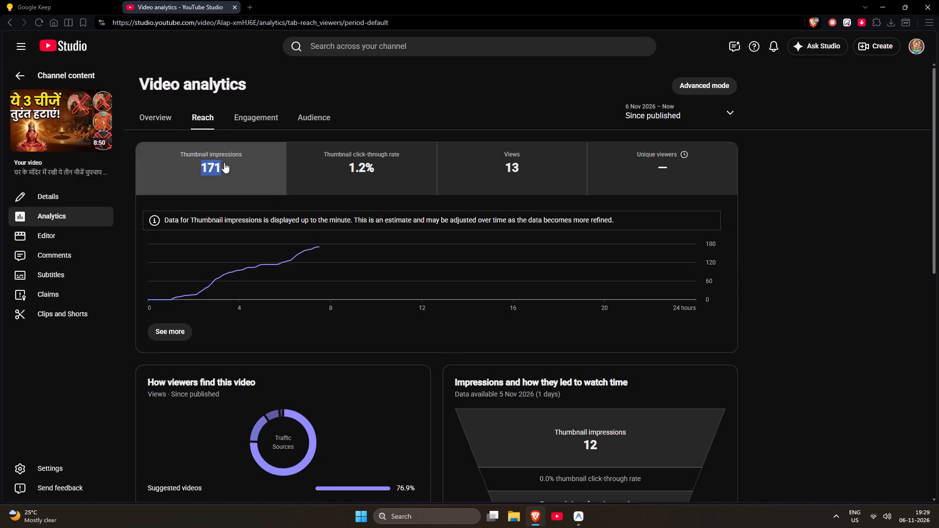
{"action": "left_click_drag", "start_coordinate": [224, 162], "coordinate": [235, 162]}
{"action": "left_click", "coordinate": [162, 112]}
{"action": "left_click", "coordinate": [217, 118]}
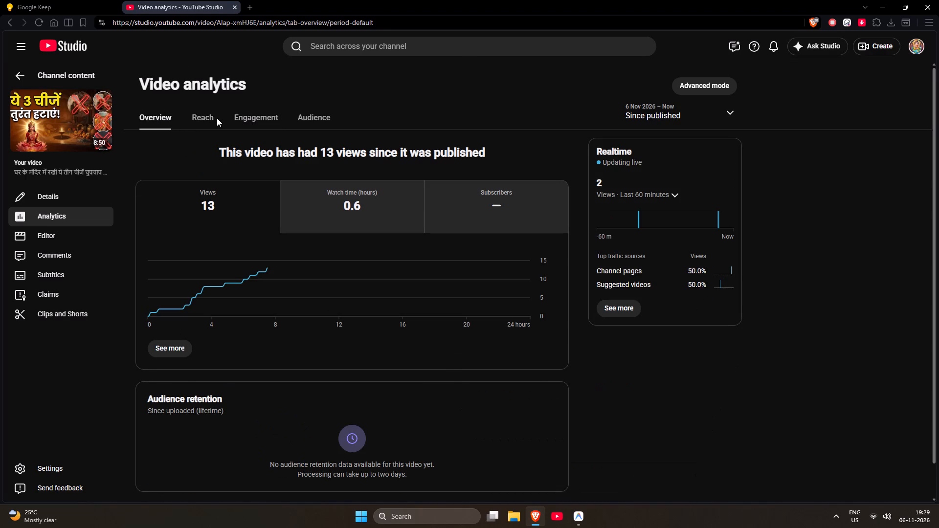
{"action": "left_click", "coordinate": [207, 106]}
{"action": "left_click", "coordinate": [207, 119]}
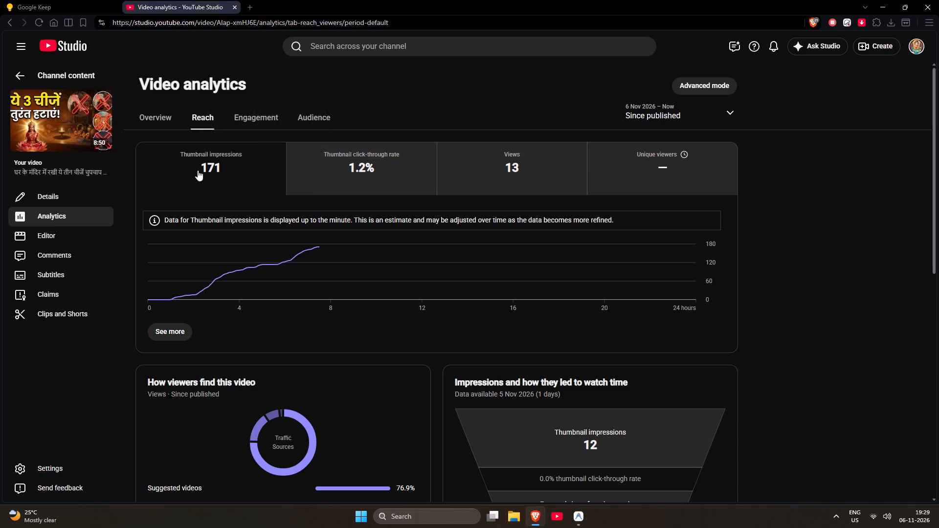
{"action": "left_click_drag", "start_coordinate": [202, 169], "coordinate": [247, 169]}
{"action": "left_click", "coordinate": [256, 169]}
{"action": "scroll", "coordinate": [291, 194], "scroll_direction": "down", "scroll_amount": 4}
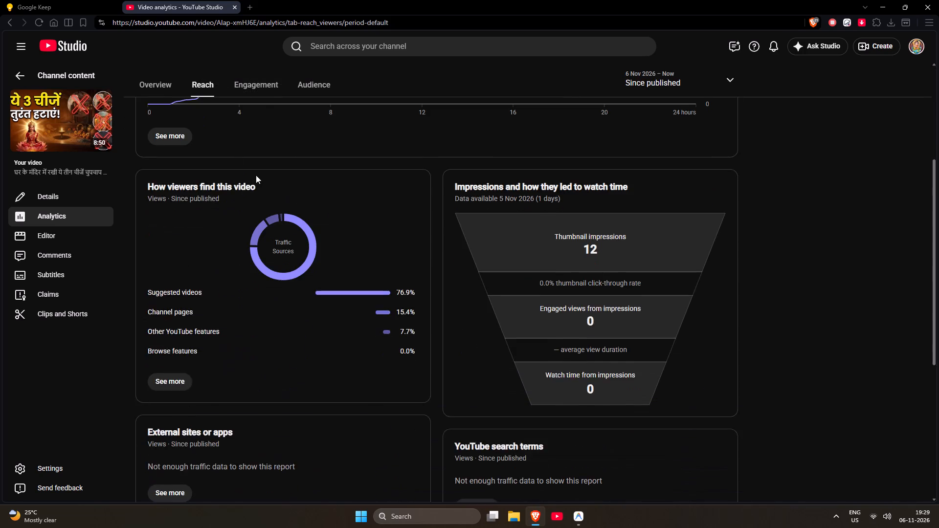
{"action": "scroll", "coordinate": [204, 134], "scroll_direction": "up", "scroll_amount": 5}
Review the video's Overview and Reach analytics, comparing views, audience retention, realtime activity and impressions.
{"action": "left_click", "coordinate": [164, 117]}
{"action": "left_click", "coordinate": [207, 113]}
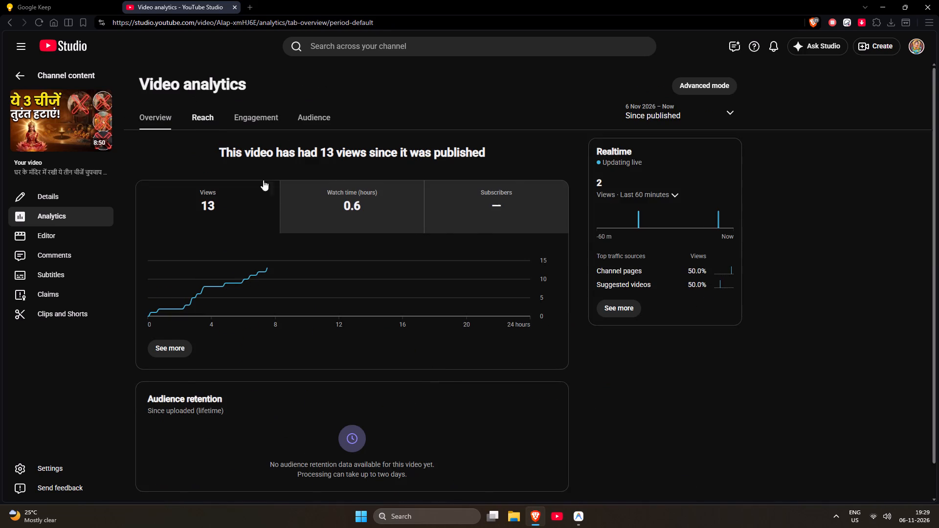
{"action": "scroll", "coordinate": [272, 188], "scroll_direction": "down", "scroll_amount": 2}
{"action": "scroll", "coordinate": [263, 167], "scroll_direction": "up", "scroll_amount": 1}
{"action": "scroll", "coordinate": [244, 137], "scroll_direction": "down", "scroll_amount": 1}
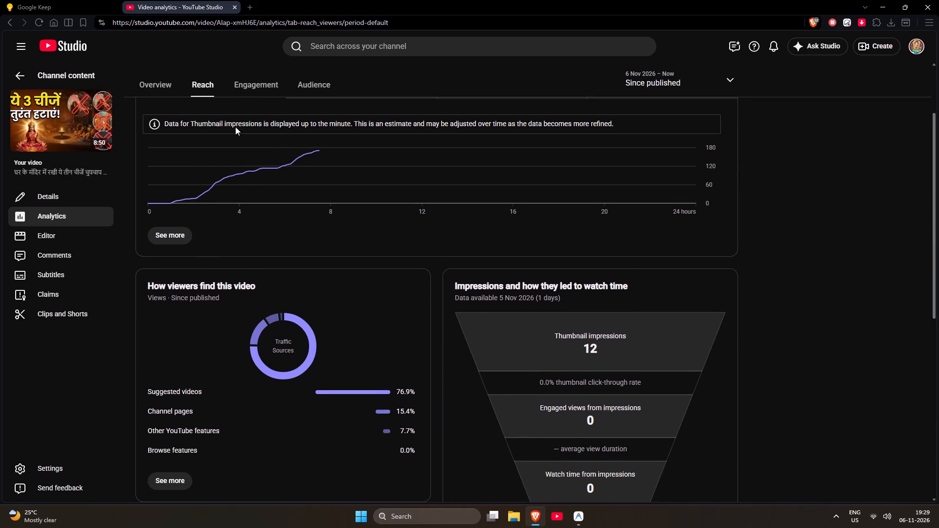
{"action": "scroll", "coordinate": [221, 109], "scroll_direction": "up", "scroll_amount": 2}
{"action": "left_click", "coordinate": [157, 113]}
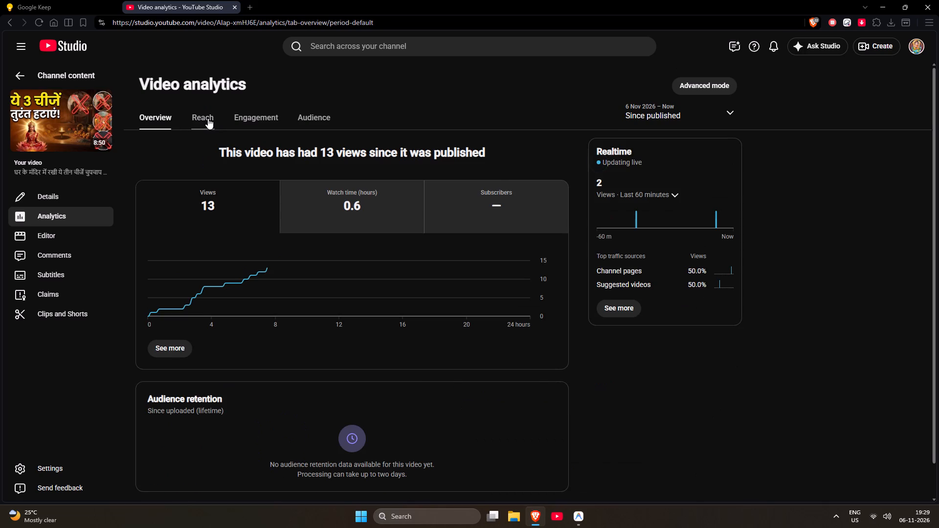
{"action": "left_click", "coordinate": [208, 118]}
{"action": "left_click", "coordinate": [169, 118]}
{"action": "scroll", "coordinate": [260, 198], "scroll_direction": "down", "scroll_amount": 2}
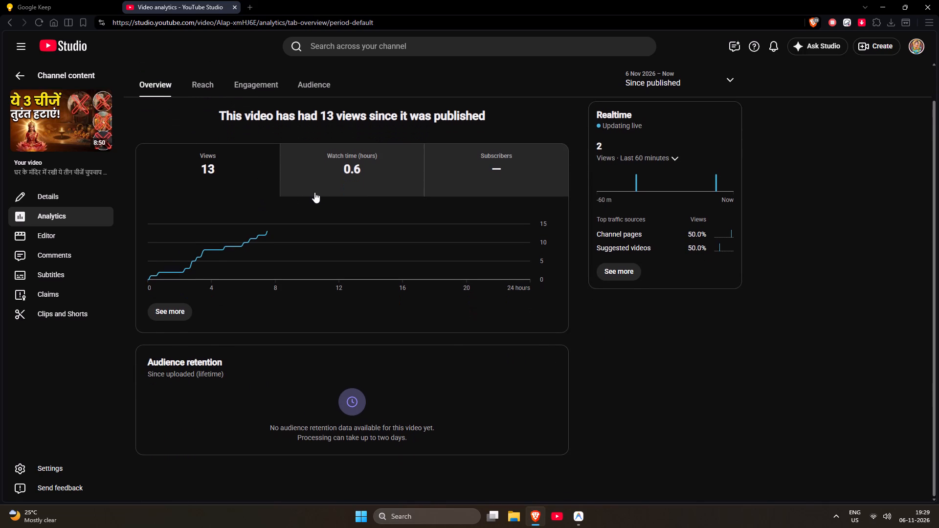
{"action": "scroll", "coordinate": [317, 192], "scroll_direction": "down", "scroll_amount": 4}
{"action": "scroll", "coordinate": [667, 236], "scroll_direction": "down", "scroll_amount": 2}
{"action": "left_click", "coordinate": [188, 83]}
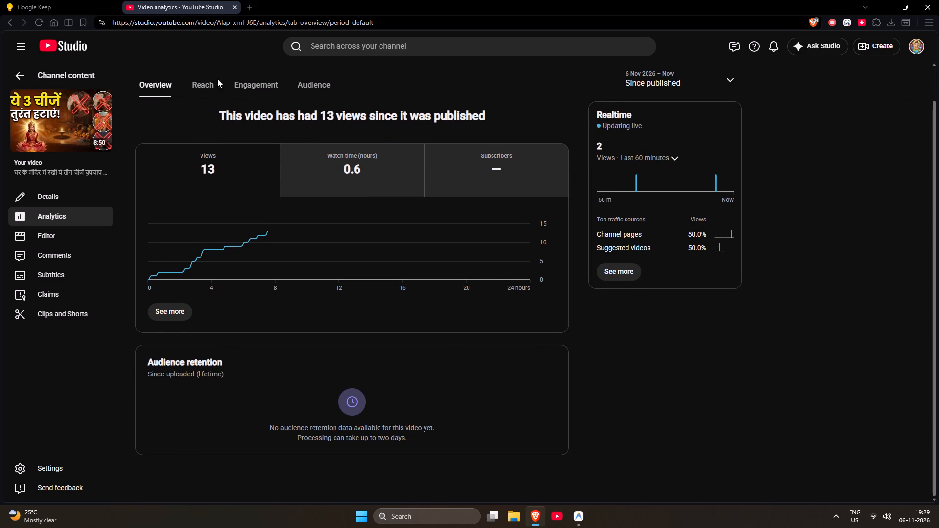
{"action": "left_click", "coordinate": [208, 83]}
{"action": "left_click", "coordinate": [171, 120]}
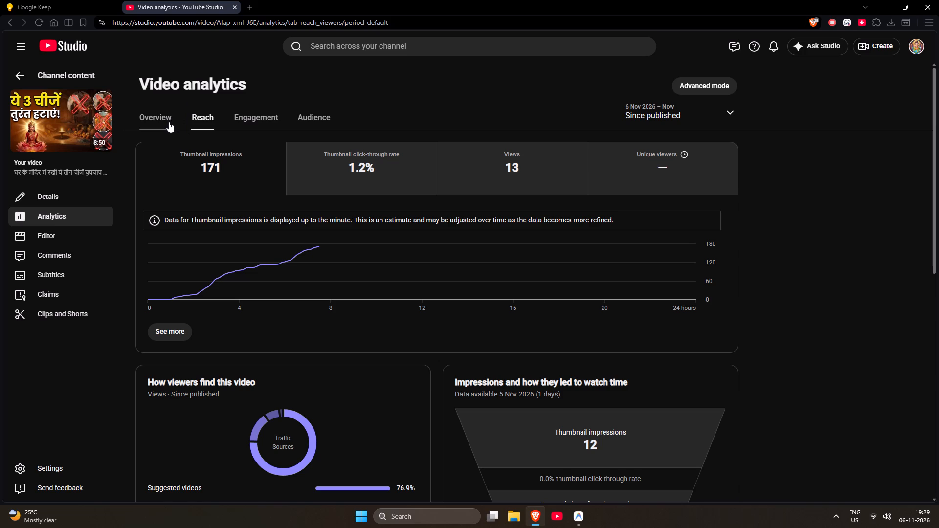
{"action": "left_click", "coordinate": [195, 118]}
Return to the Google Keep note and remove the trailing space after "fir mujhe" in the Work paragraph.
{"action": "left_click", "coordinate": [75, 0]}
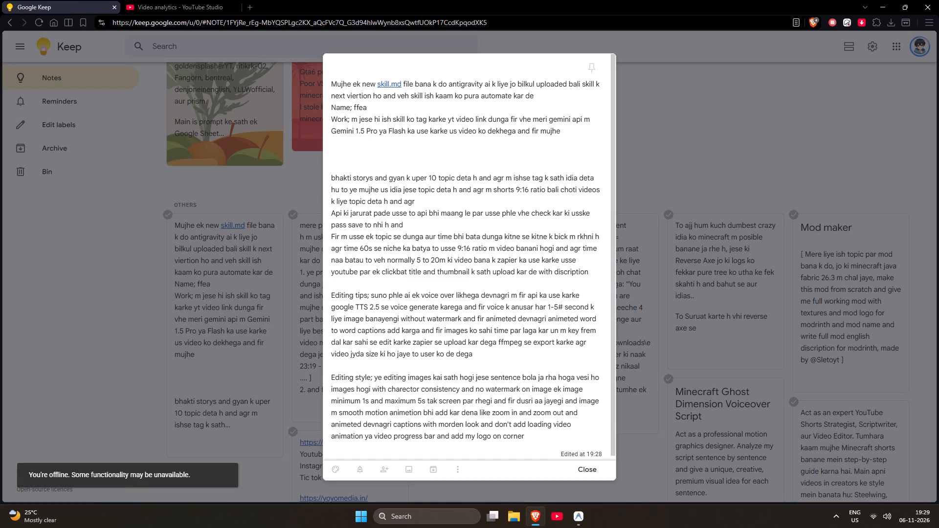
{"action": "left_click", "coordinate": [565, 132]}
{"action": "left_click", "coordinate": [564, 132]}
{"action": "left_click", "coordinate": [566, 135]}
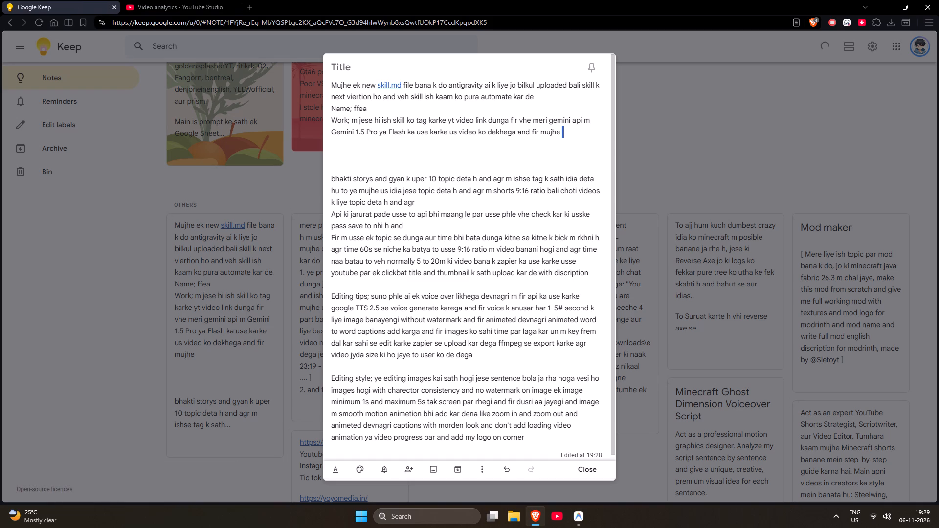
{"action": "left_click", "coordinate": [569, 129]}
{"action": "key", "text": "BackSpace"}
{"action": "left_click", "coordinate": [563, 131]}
{"action": "left_click", "coordinate": [571, 511]}
{"action": "scroll", "coordinate": [425, 288], "scroll_direction": "down", "scroll_amount": 5}
{"action": "left_click", "coordinate": [444, 411]}
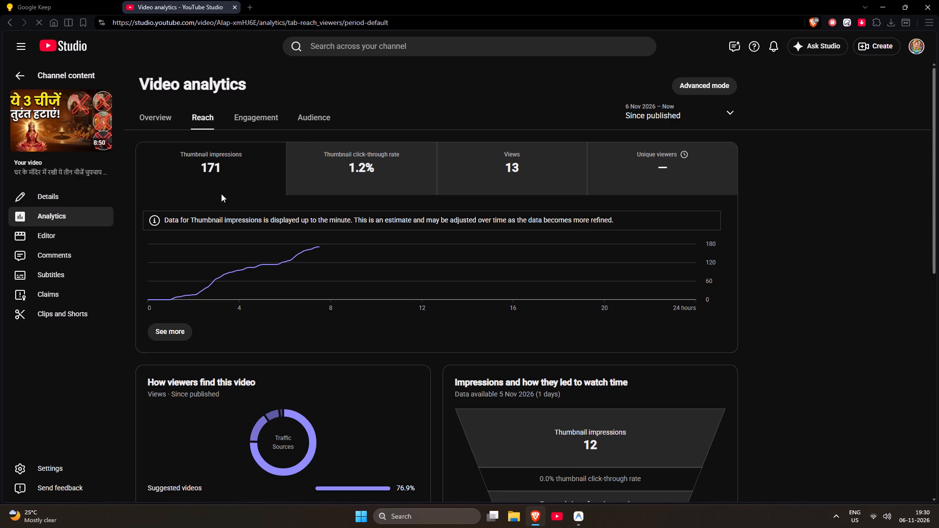
{"action": "left_click_drag", "start_coordinate": [199, 166], "coordinate": [226, 166]}
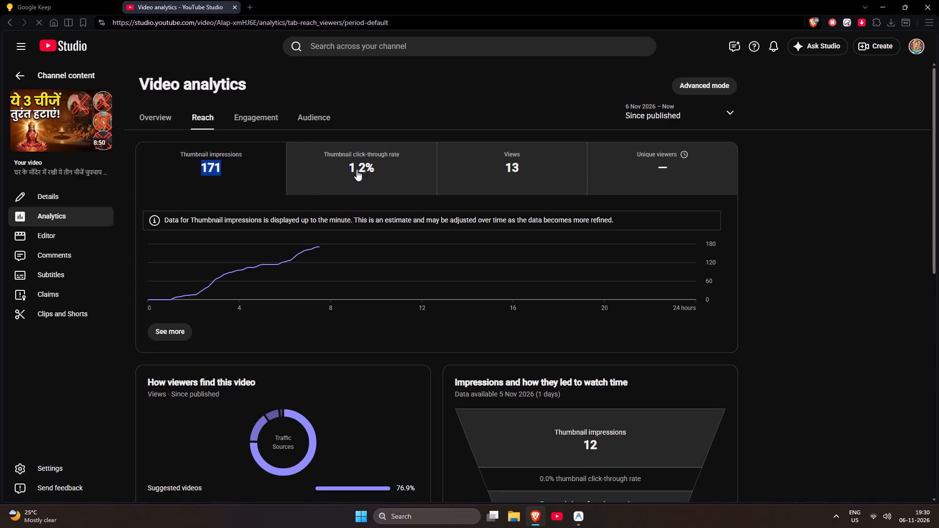
{"action": "left_click_drag", "start_coordinate": [345, 165], "coordinate": [420, 170]}
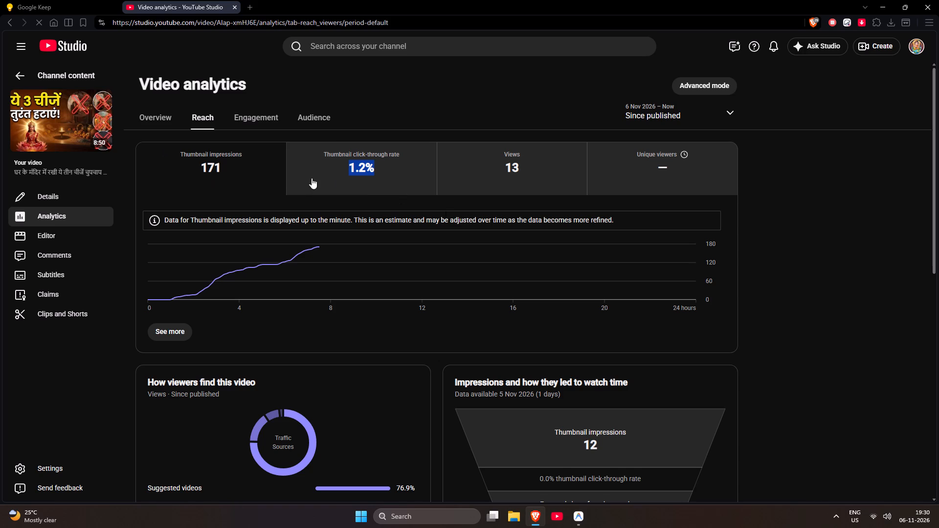
{"action": "left_click", "coordinate": [212, 169]}
{"action": "left_click", "coordinate": [166, 114]}
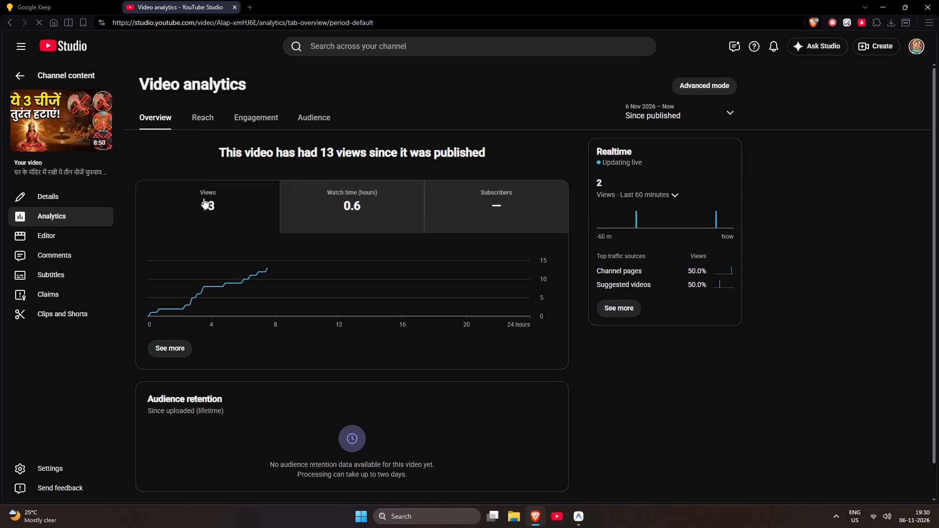
{"action": "left_click_drag", "start_coordinate": [200, 198], "coordinate": [239, 205]}
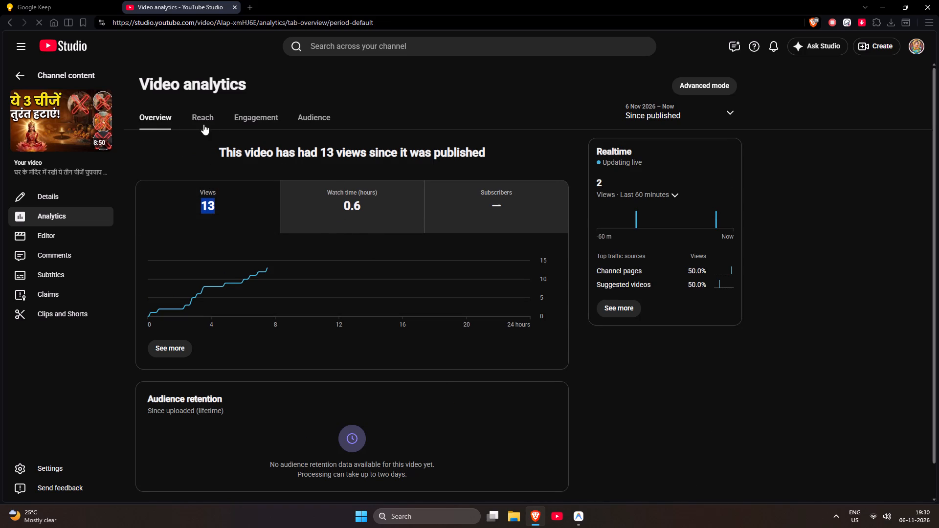
Examine the video's Reach metrics, comparing thumbnail impressions, click-through rate, views and unique viewers.
{"action": "left_click", "coordinate": [188, 115]}
{"action": "left_click", "coordinate": [216, 129]}
{"action": "left_click", "coordinate": [195, 126]}
{"action": "left_click_drag", "start_coordinate": [204, 168], "coordinate": [252, 169]}
{"action": "left_click", "coordinate": [196, 170]}
{"action": "left_click_drag", "start_coordinate": [199, 167], "coordinate": [217, 166]}
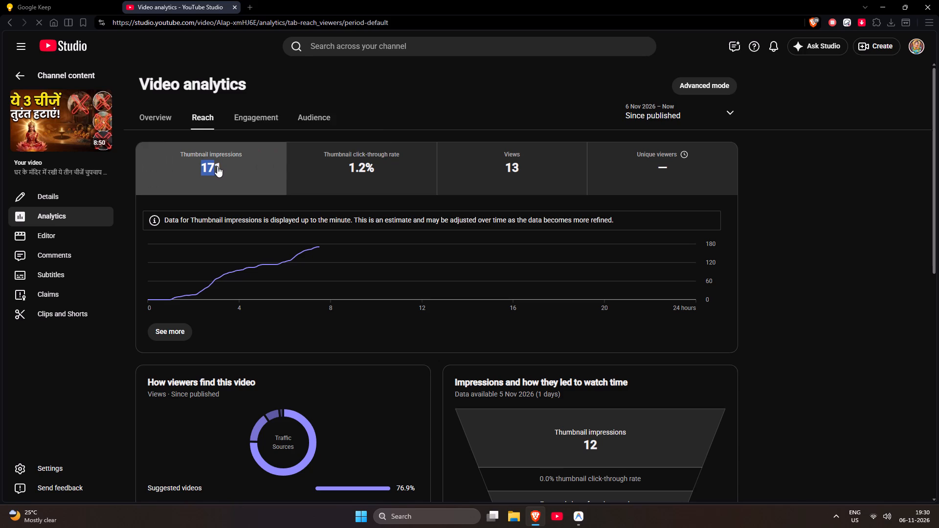
{"action": "left_click_drag", "start_coordinate": [217, 166], "coordinate": [223, 168]}
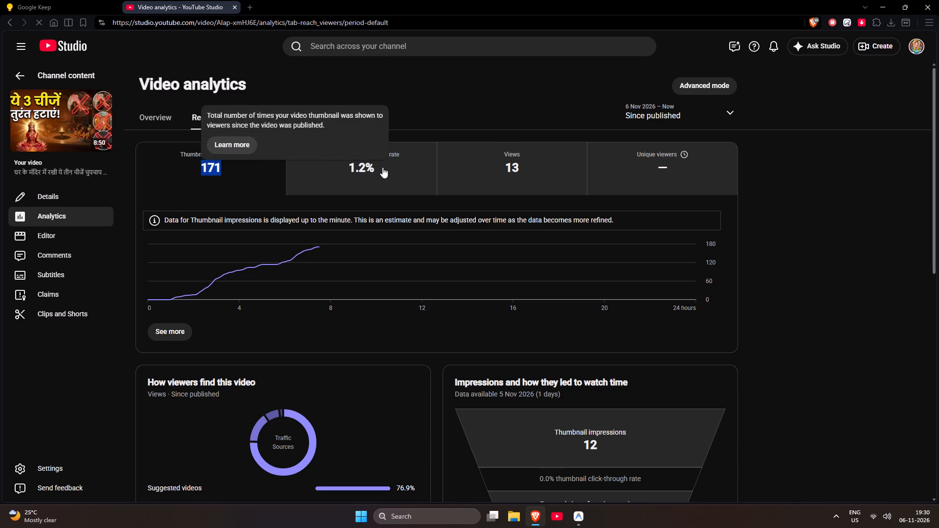
{"action": "left_click_drag", "start_coordinate": [346, 164], "coordinate": [384, 164]}
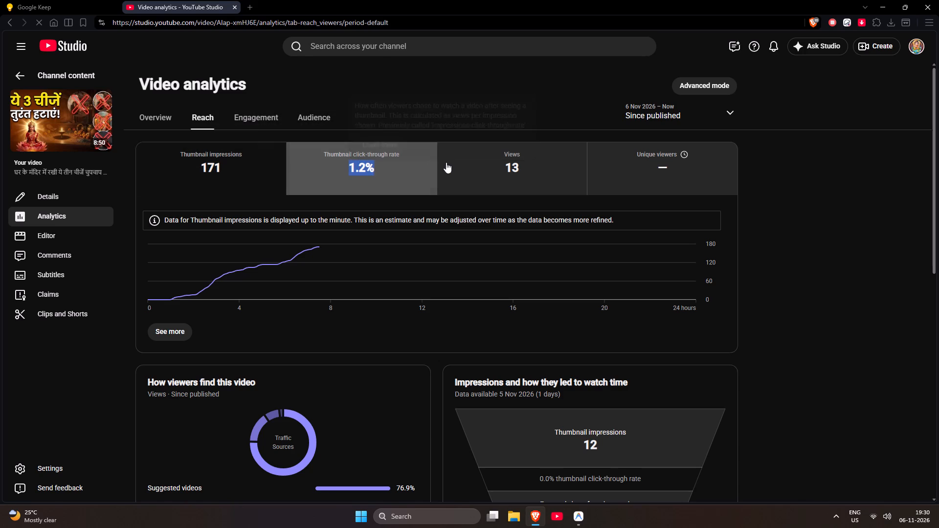
{"action": "left_click_drag", "start_coordinate": [198, 166], "coordinate": [222, 166]}
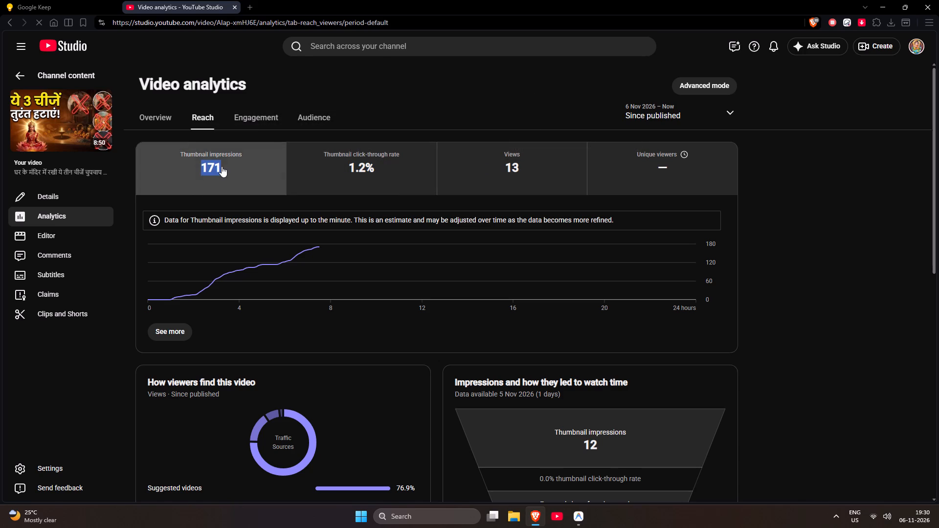
{"action": "left_click_drag", "start_coordinate": [222, 166], "coordinate": [220, 166]}
{"action": "left_click_drag", "start_coordinate": [503, 163], "coordinate": [533, 163]}
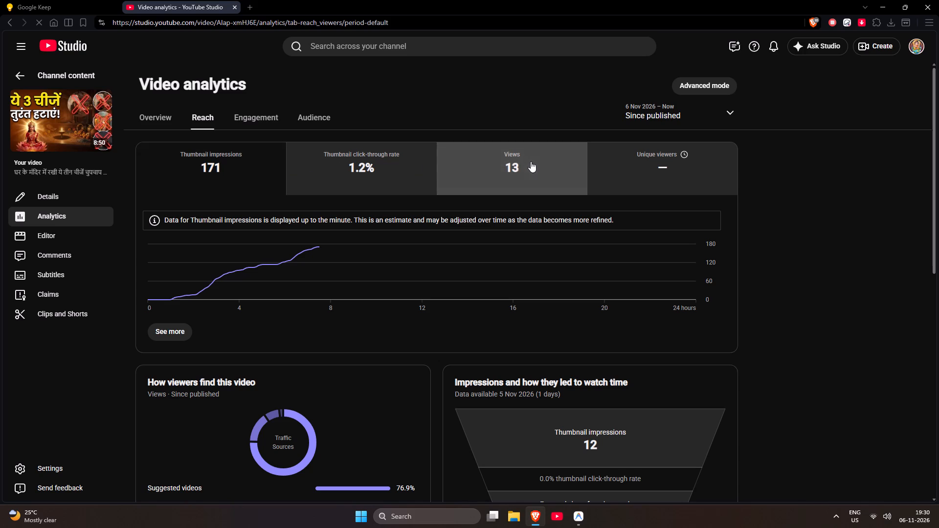
{"action": "left_click_drag", "start_coordinate": [527, 165], "coordinate": [498, 169]}
{"action": "left_click", "coordinate": [380, 164]}
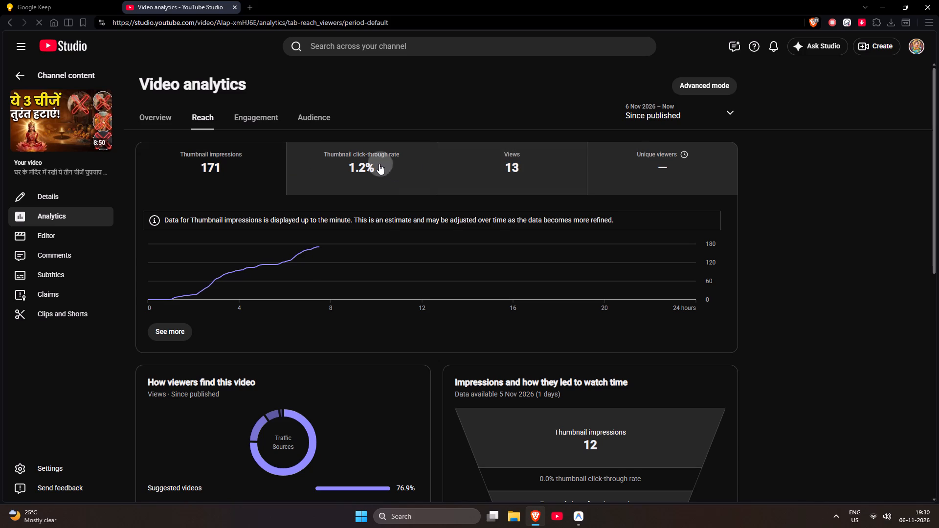
{"action": "left_click_drag", "start_coordinate": [651, 167], "coordinate": [680, 169]}
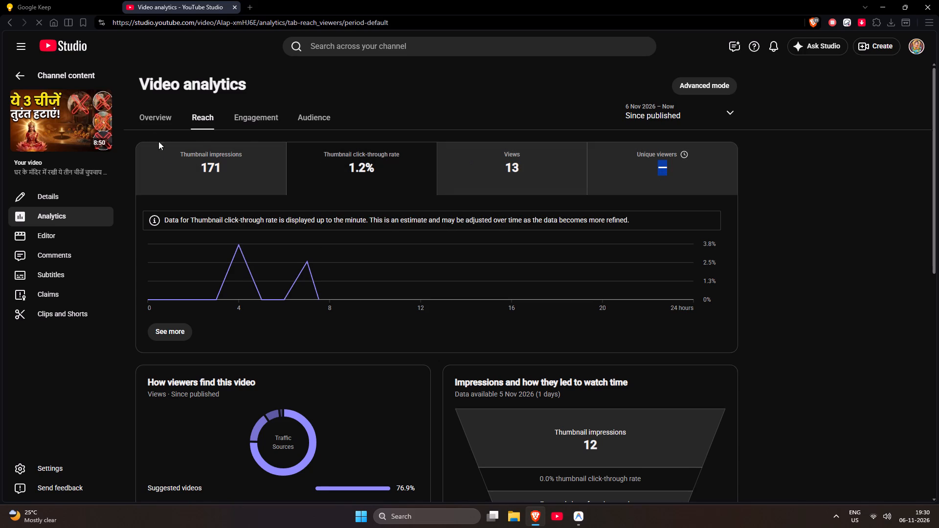
Review the thumbnail impressions chart, traffic sources and impressions funnel, plus the Overview's subscribers and audience retention.
{"action": "left_click", "coordinate": [209, 168]}
{"action": "scroll", "coordinate": [563, 221], "scroll_direction": "down", "scroll_amount": 4}
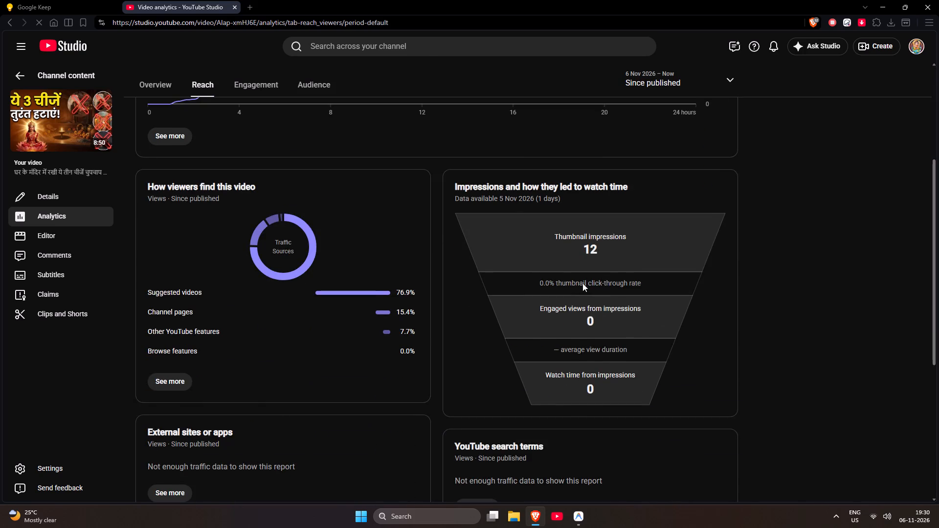
{"action": "scroll", "coordinate": [559, 274], "scroll_direction": "up", "scroll_amount": 2}
{"action": "scroll", "coordinate": [575, 416], "scroll_direction": "down", "scroll_amount": 2}
{"action": "scroll", "coordinate": [619, 387], "scroll_direction": "up", "scroll_amount": 4}
{"action": "scroll", "coordinate": [441, 301], "scroll_direction": "up", "scroll_amount": 4}
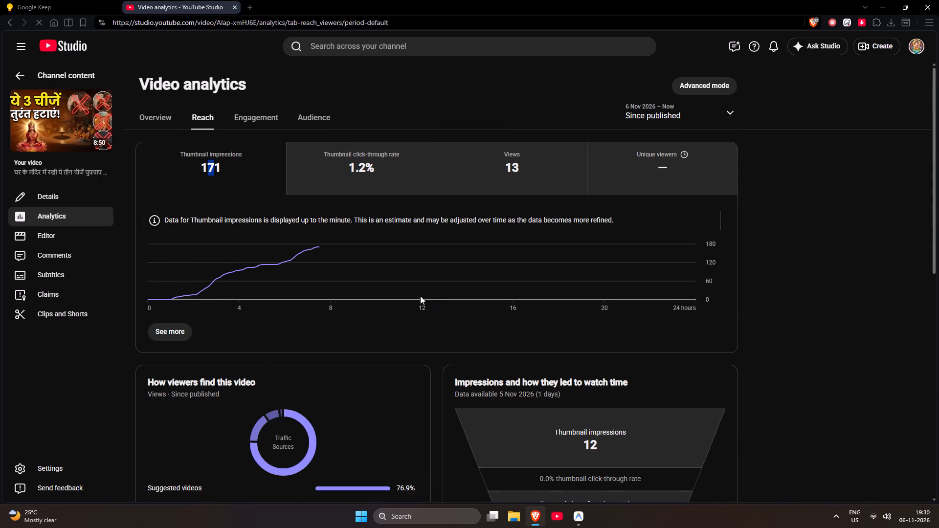
{"action": "left_click", "coordinate": [176, 116]}
{"action": "left_click", "coordinate": [146, 109]}
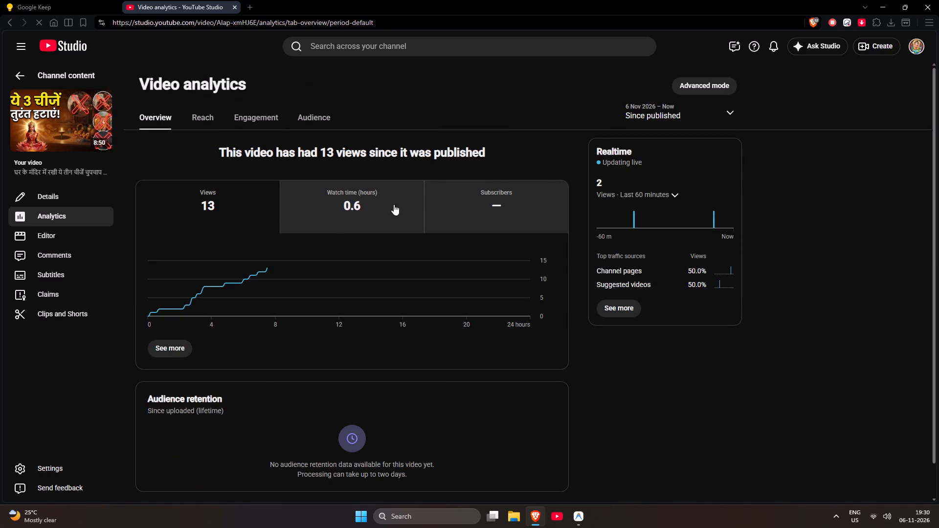
{"action": "left_click_drag", "start_coordinate": [490, 200], "coordinate": [511, 201]}
{"action": "scroll", "coordinate": [486, 230], "scroll_direction": "down", "scroll_amount": 4}
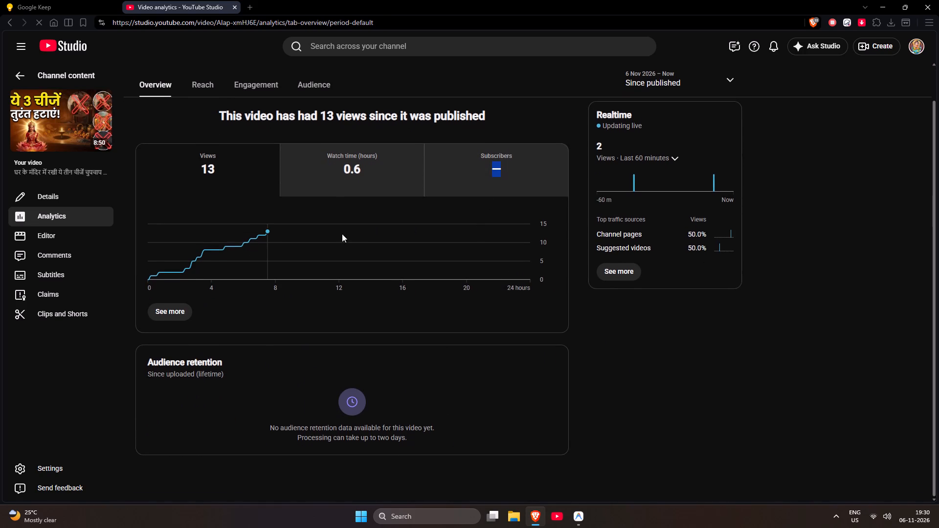
{"action": "scroll", "coordinate": [230, 171], "scroll_direction": "up", "scroll_amount": 3}
Examine the video's Engagement analytics, covering engaged views, watch time and the average view duration chart.
{"action": "left_click", "coordinate": [203, 113]}
{"action": "left_click", "coordinate": [239, 113]}
{"action": "left_click", "coordinate": [284, 114]}
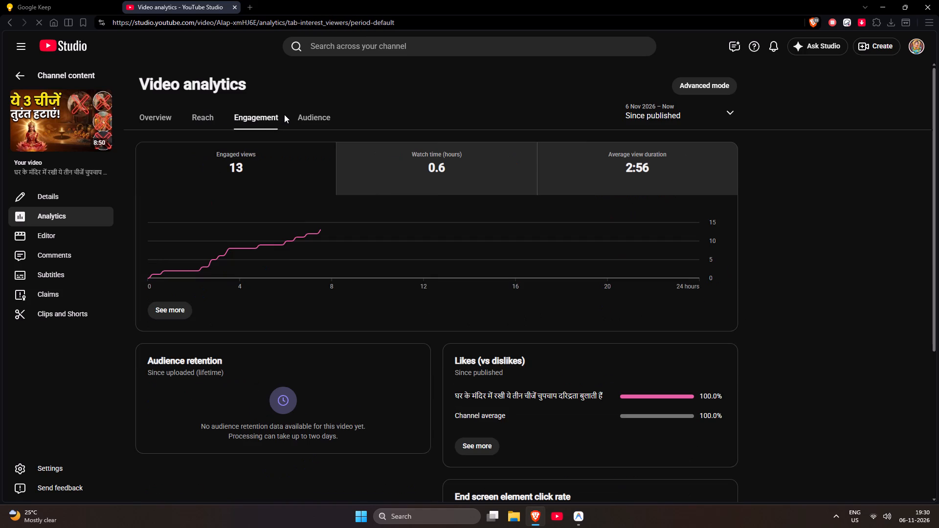
{"action": "left_click_drag", "start_coordinate": [228, 165], "coordinate": [264, 166]}
{"action": "left_click_drag", "start_coordinate": [427, 172], "coordinate": [505, 180]}
{"action": "left_click_drag", "start_coordinate": [625, 169], "coordinate": [679, 168]}
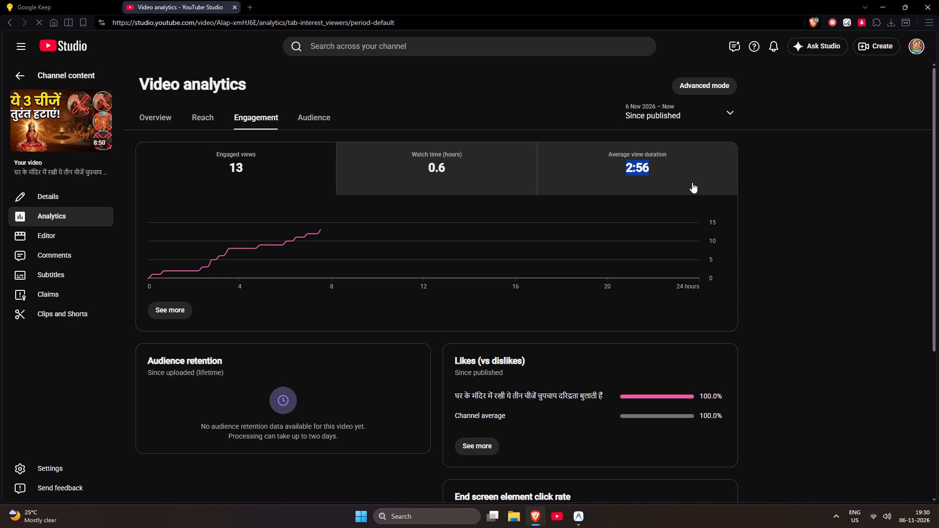
{"action": "left_click", "coordinate": [653, 169]}
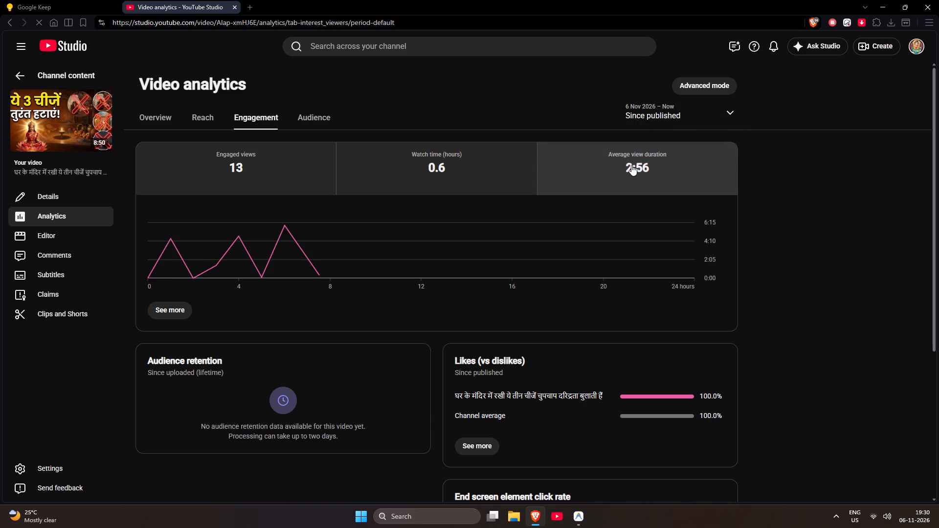
{"action": "left_click_drag", "start_coordinate": [623, 165], "coordinate": [671, 173]}
{"action": "left_click", "coordinate": [689, 173]}
{"action": "left_click_drag", "start_coordinate": [624, 166], "coordinate": [625, 166]}
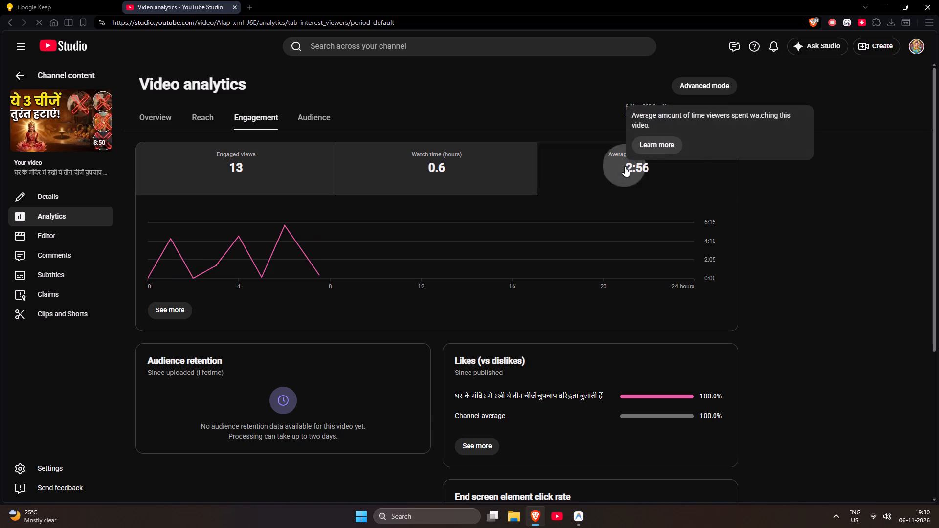
{"action": "left_click_drag", "start_coordinate": [625, 166], "coordinate": [653, 171]}
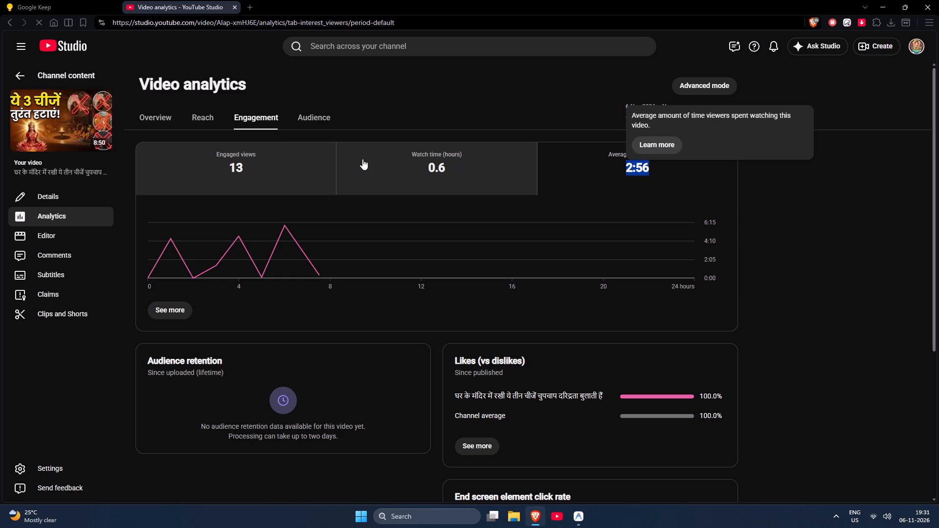
Open the video's Details page from its analytics.
{"action": "left_click", "coordinate": [151, 122]}
{"action": "left_click", "coordinate": [78, 187]}
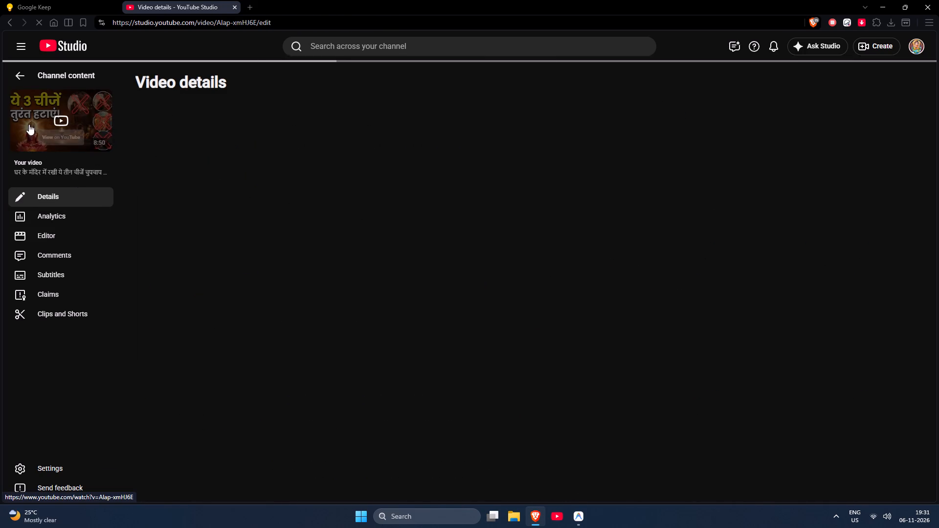
Return to the Google Keep note and try to place the cursor after "fir mujhe" in the Work paragraph.
{"action": "left_click", "coordinate": [91, 0]}
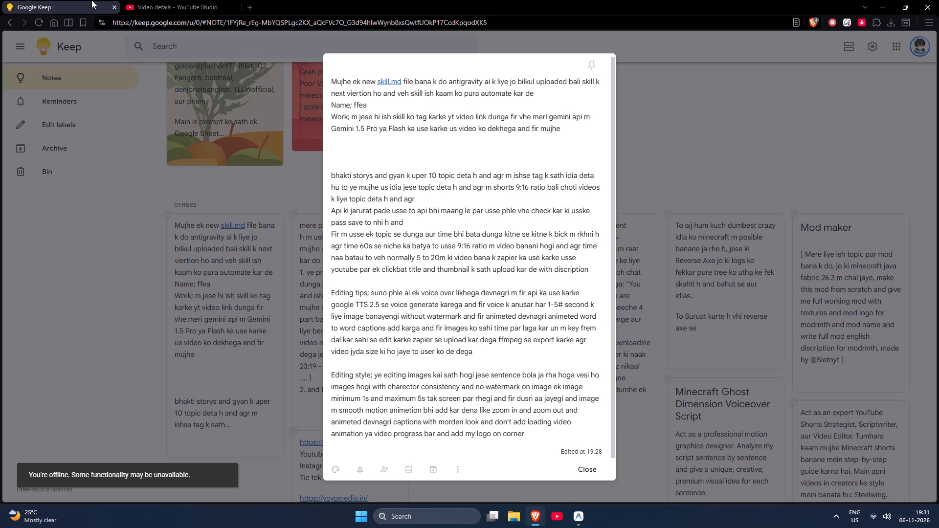
{"action": "left_click", "coordinate": [576, 132]}
Leave the Keep note for the video's Details page in YouTube Studio and check the browser's recent download history.
{"action": "left_click", "coordinate": [577, 129]}
{"action": "left_click", "coordinate": [173, 0]}
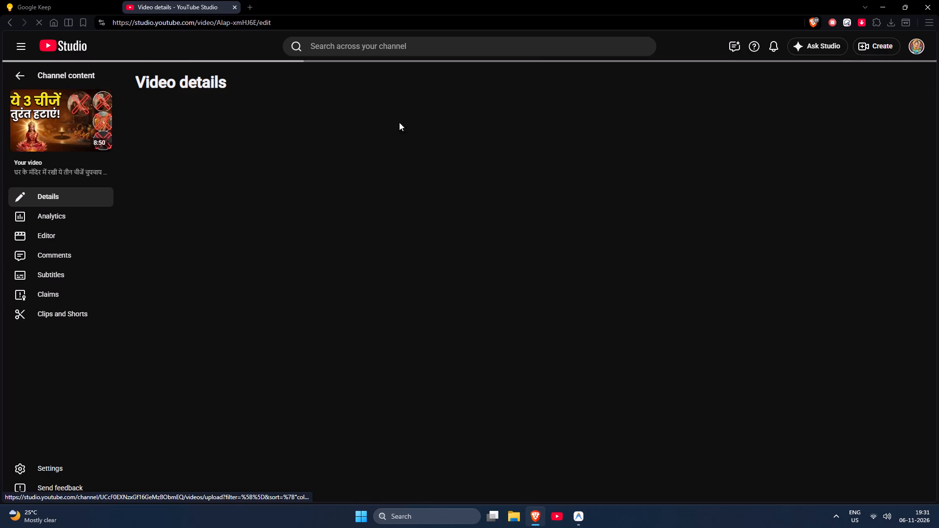
{"action": "left_click", "coordinate": [894, 25]}
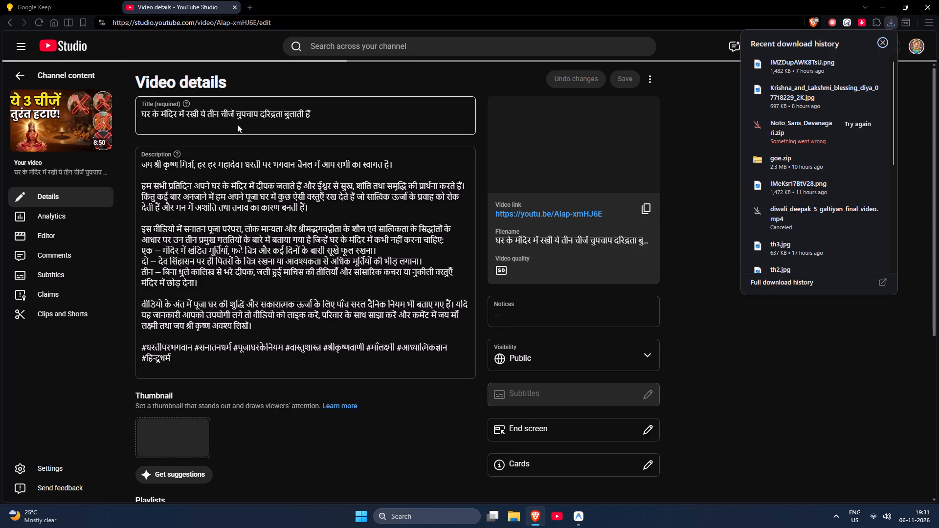
{"action": "left_click", "coordinate": [580, 519]}
{"action": "left_click", "coordinate": [380, 209]}
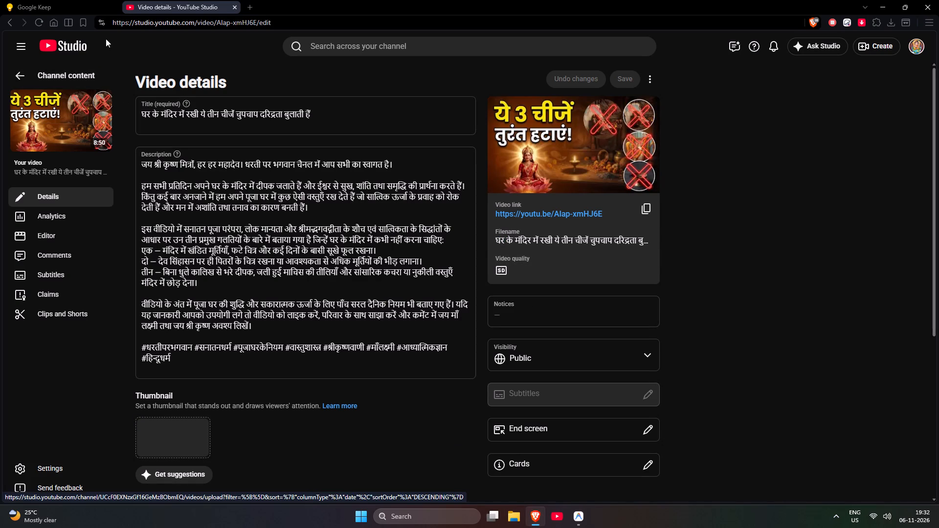
{"action": "left_click", "coordinate": [103, 0]}
{"action": "left_click", "coordinate": [167, 0]}
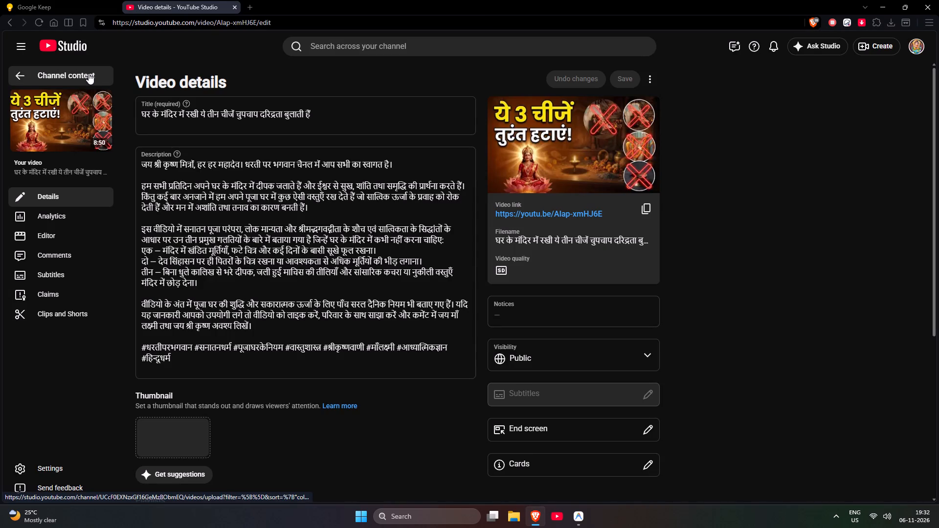
From the channel content list, open the 11:30 Diwali lamp video's analytics and examine its Overview and Reach data.
{"action": "left_click", "coordinate": [89, 73]}
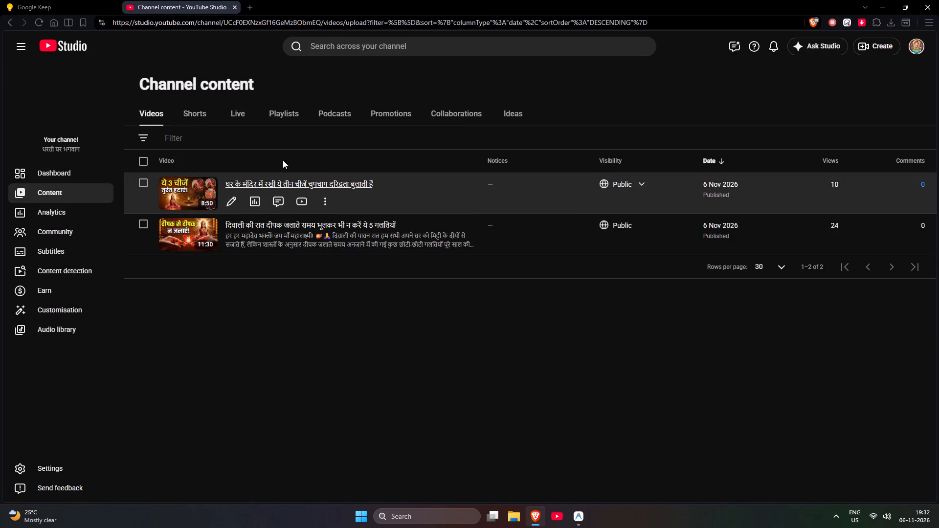
{"action": "left_click", "coordinate": [191, 107]}
{"action": "left_click", "coordinate": [156, 114]}
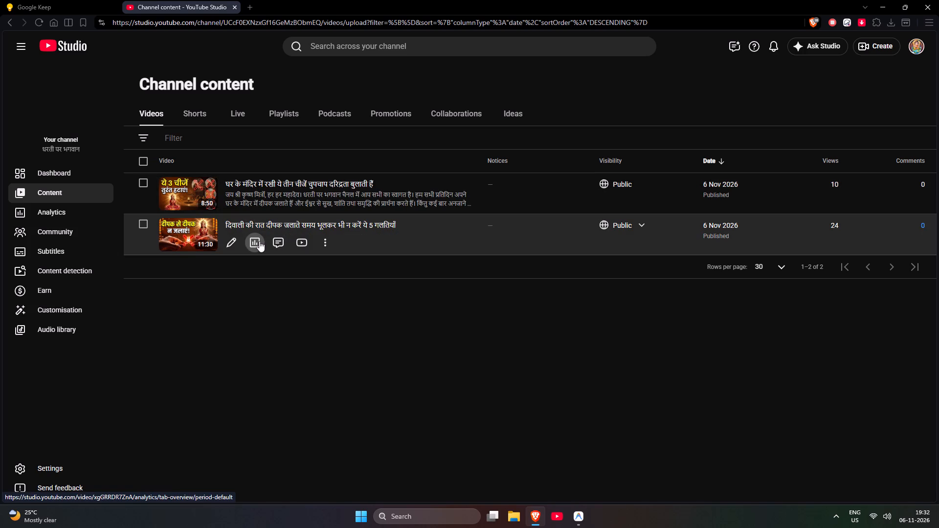
{"action": "left_click", "coordinate": [259, 241]}
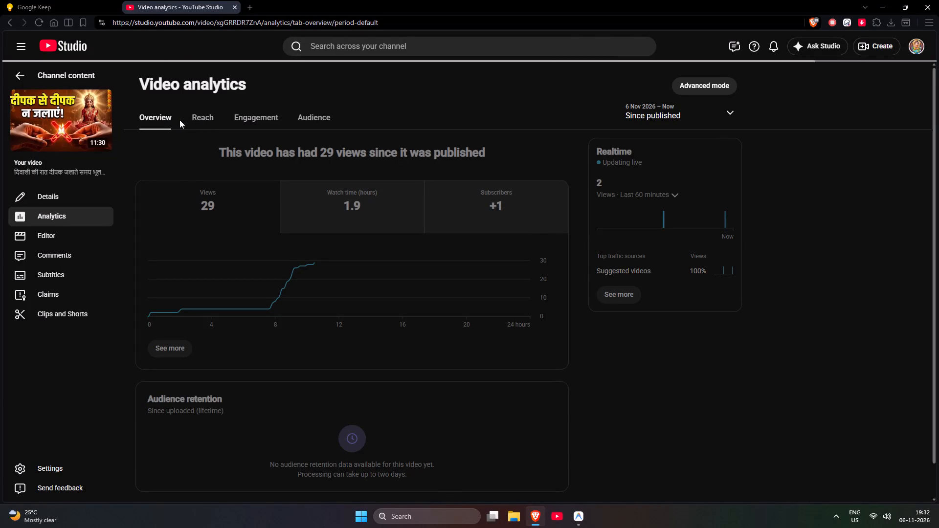
{"action": "left_click", "coordinate": [197, 120]}
{"action": "left_click", "coordinate": [174, 121]}
{"action": "left_click", "coordinate": [169, 116]}
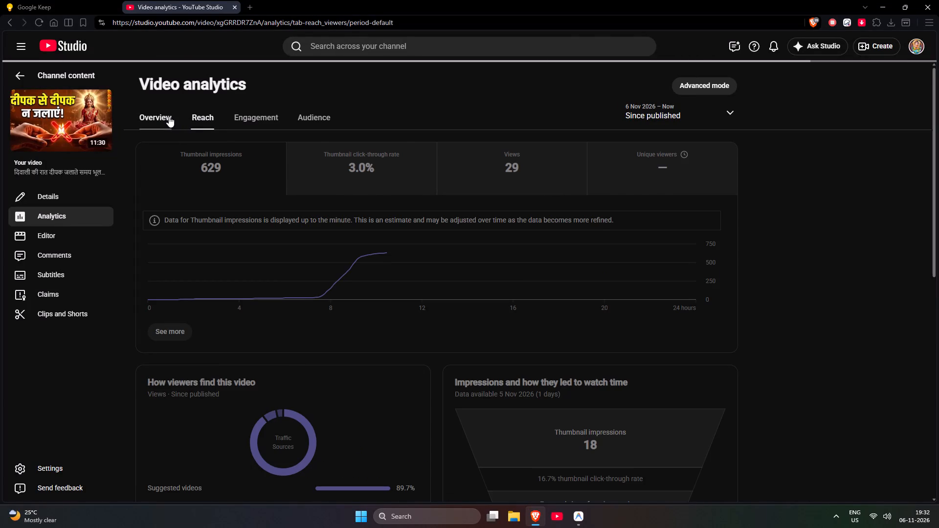
{"action": "left_click", "coordinate": [161, 115]}
{"action": "left_click", "coordinate": [209, 115]}
Return to the channel content and check the lists of published Shorts and Videos.
{"action": "left_click", "coordinate": [26, 71]}
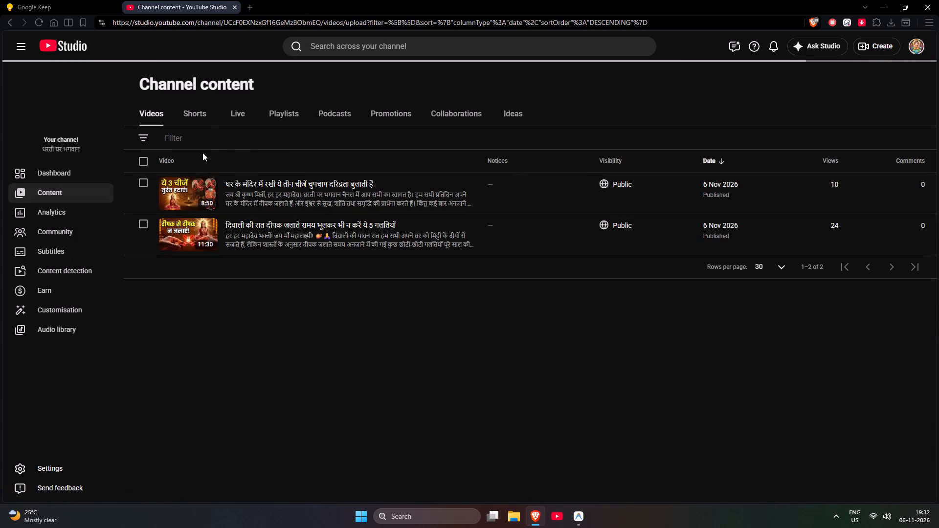
{"action": "left_click", "coordinate": [186, 116]}
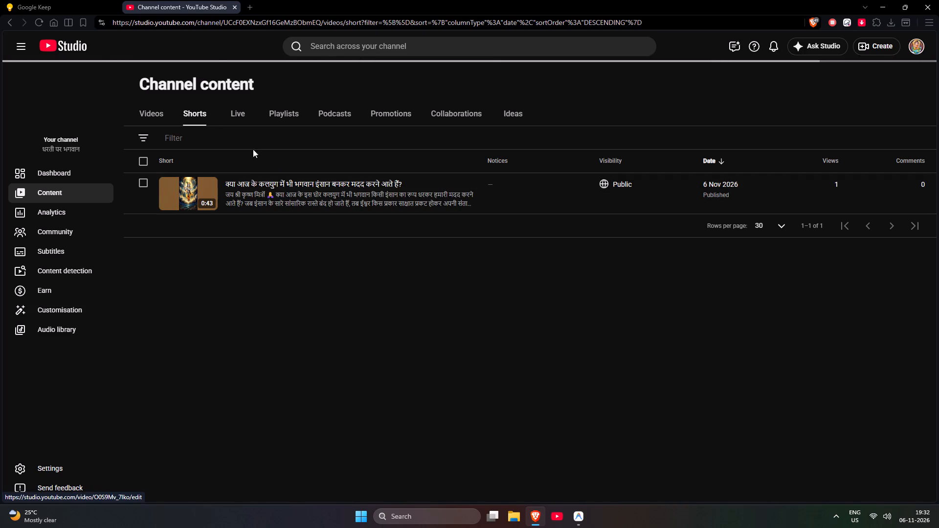
{"action": "left_click", "coordinate": [156, 111]}
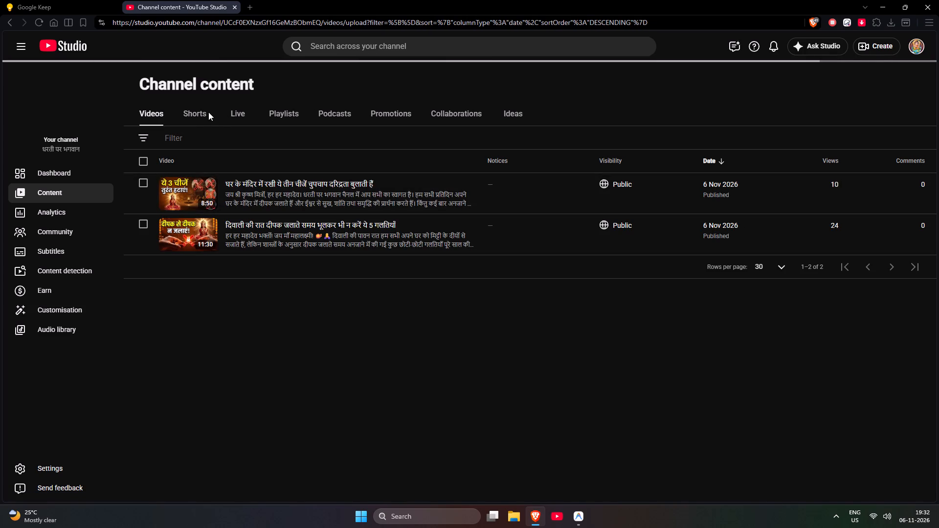
{"action": "left_click", "coordinate": [208, 112]}
{"action": "left_click", "coordinate": [197, 119]}
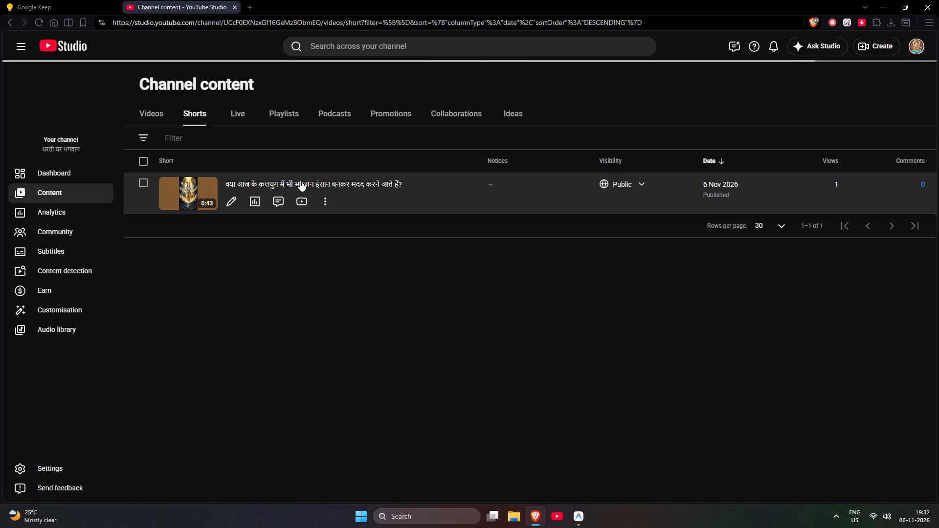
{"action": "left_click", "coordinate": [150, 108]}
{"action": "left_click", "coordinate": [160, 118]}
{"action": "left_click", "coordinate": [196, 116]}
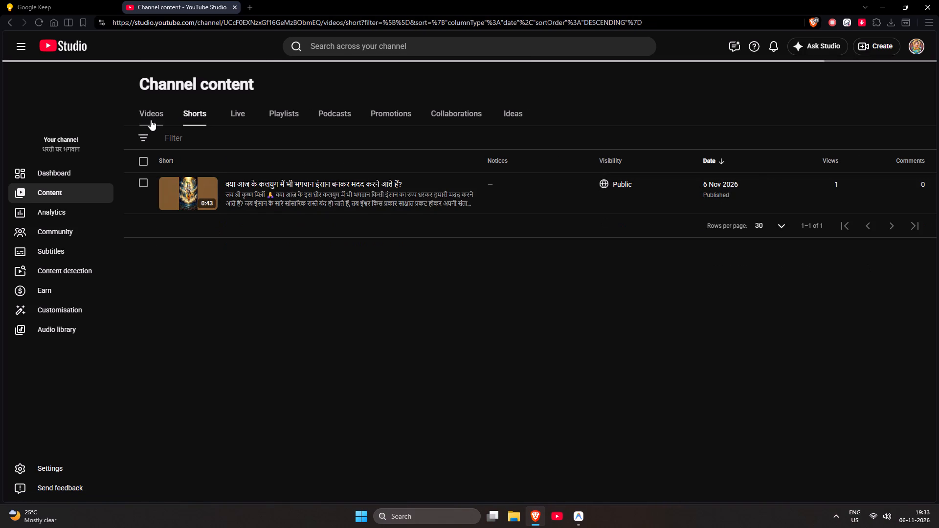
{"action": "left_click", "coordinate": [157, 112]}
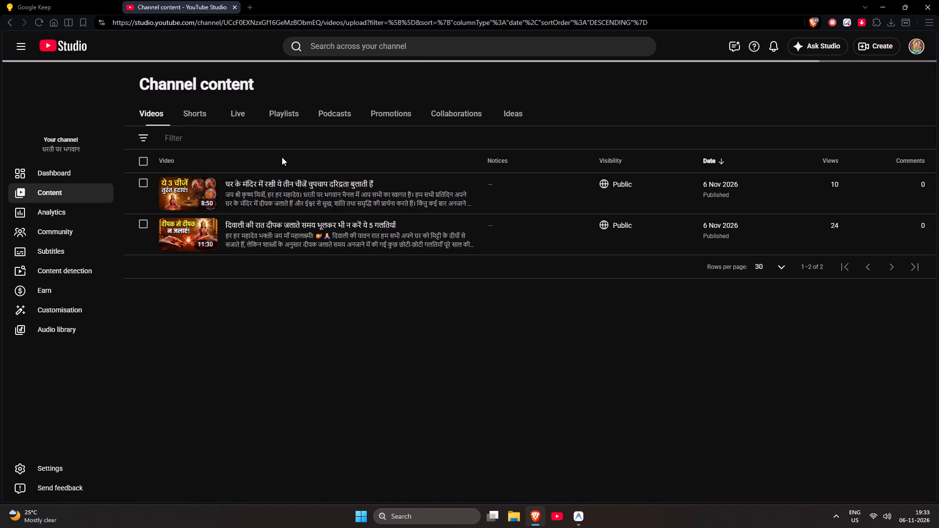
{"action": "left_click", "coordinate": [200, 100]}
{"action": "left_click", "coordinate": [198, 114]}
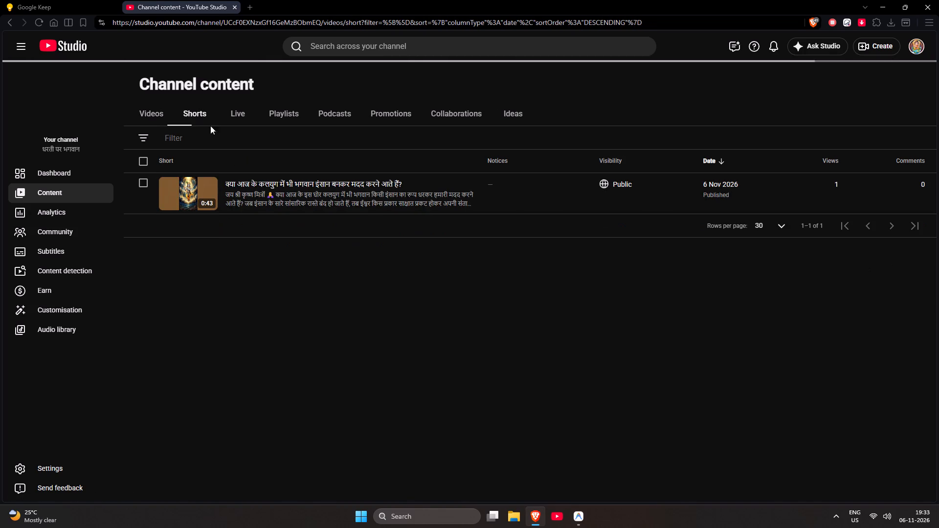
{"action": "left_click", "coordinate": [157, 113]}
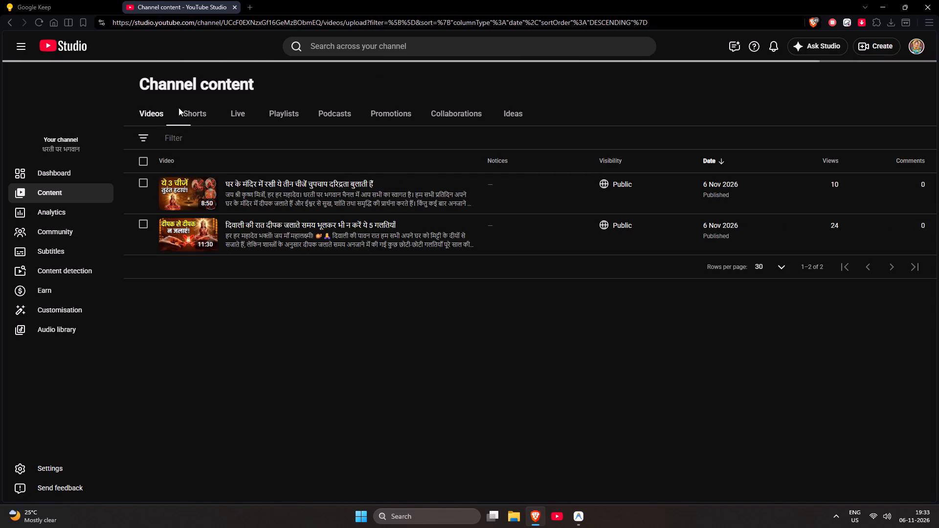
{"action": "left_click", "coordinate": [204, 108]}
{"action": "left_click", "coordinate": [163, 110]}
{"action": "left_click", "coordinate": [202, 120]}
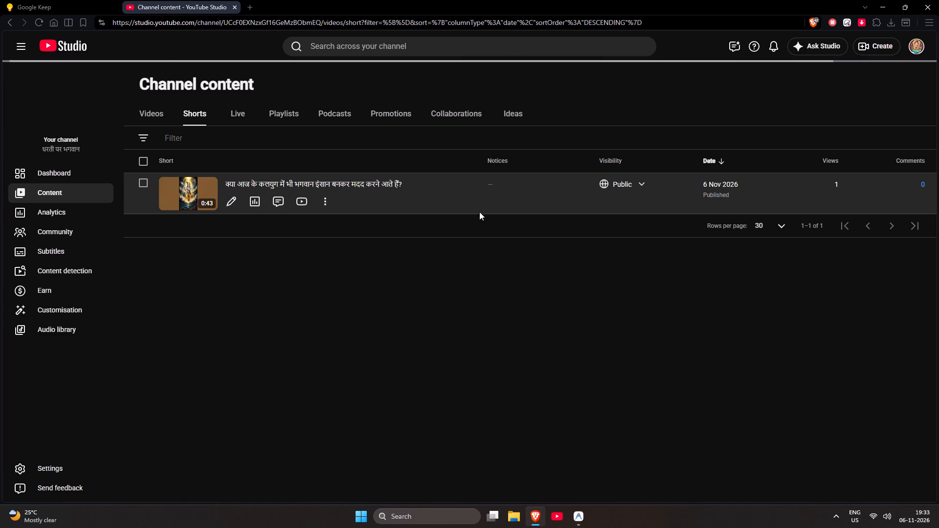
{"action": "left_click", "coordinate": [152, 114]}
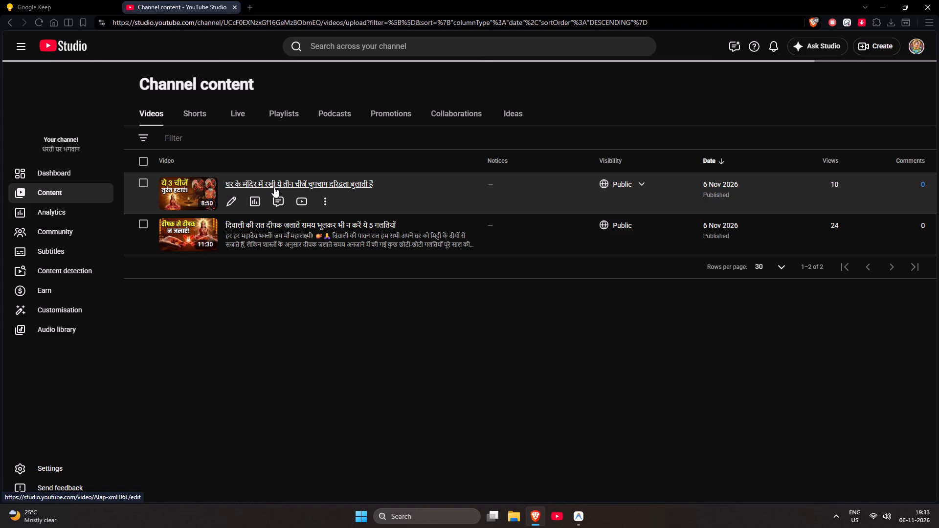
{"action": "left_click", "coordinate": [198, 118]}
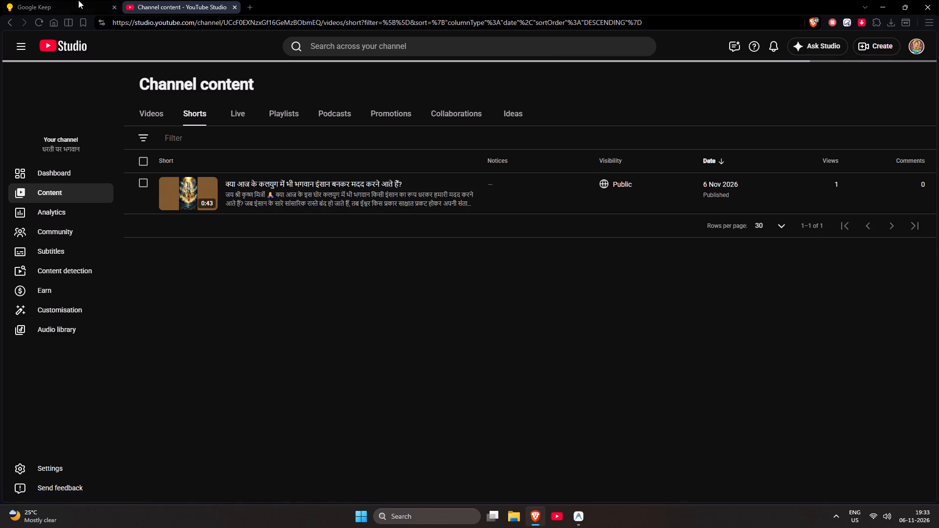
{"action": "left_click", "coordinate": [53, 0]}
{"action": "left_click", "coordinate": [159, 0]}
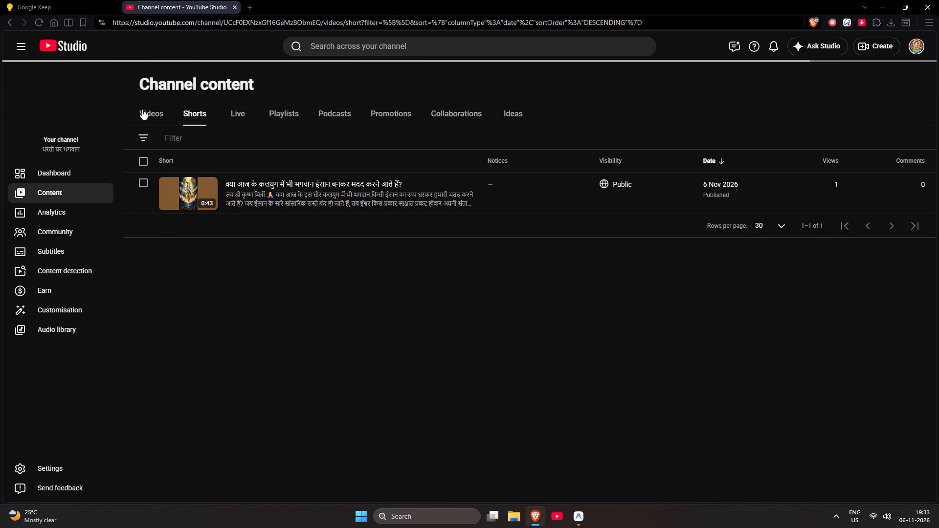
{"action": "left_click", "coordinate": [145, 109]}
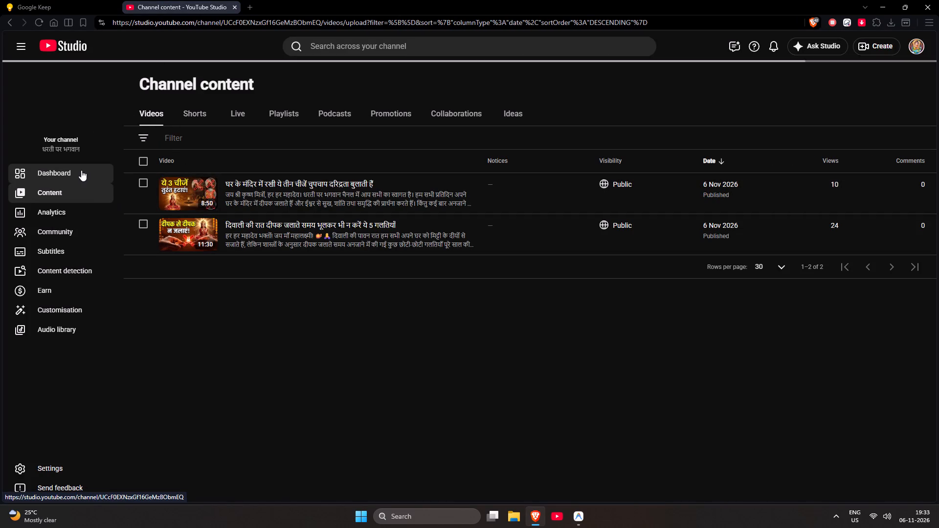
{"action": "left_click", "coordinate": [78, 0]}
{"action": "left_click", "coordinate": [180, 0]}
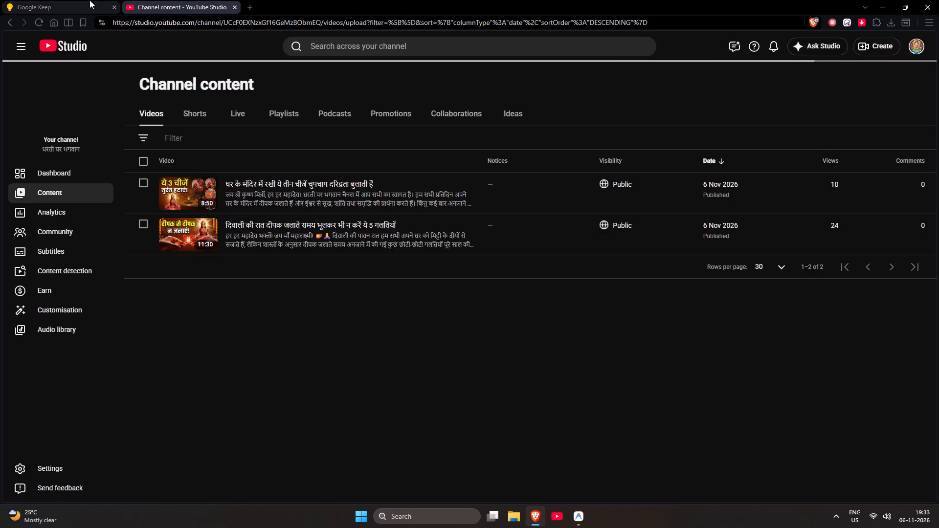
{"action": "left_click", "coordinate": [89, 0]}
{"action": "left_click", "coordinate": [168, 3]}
{"action": "left_click", "coordinate": [69, 0]}
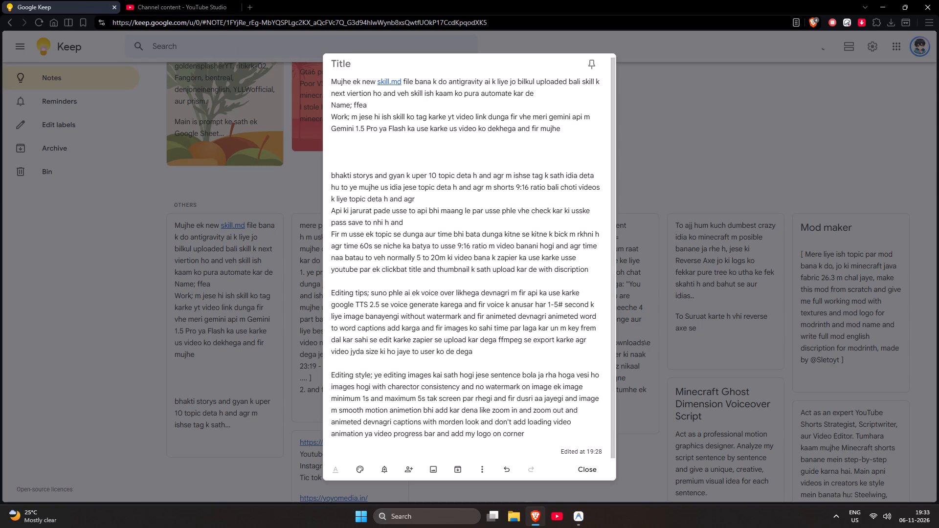
{"action": "left_click", "coordinate": [559, 131]}
{"action": "left_click", "coordinate": [196, 0]}
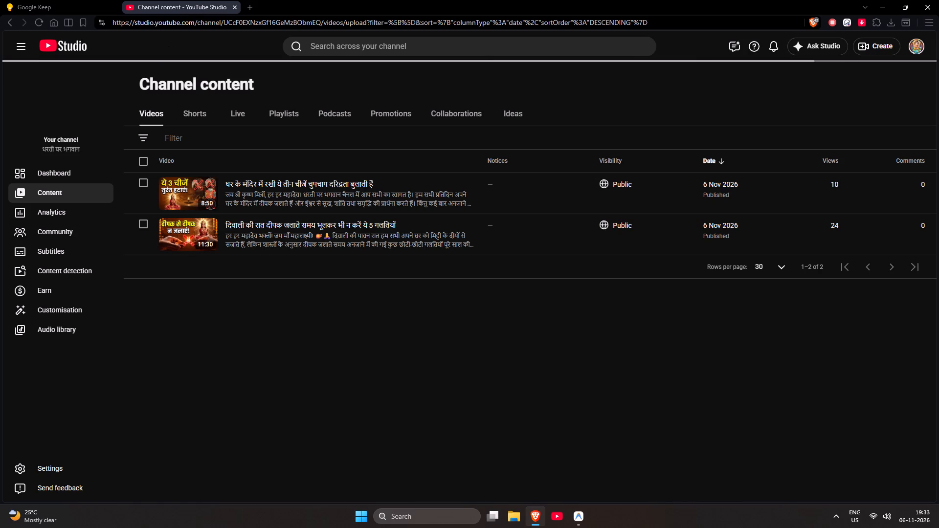
Check the channel's Shorts and Videos lists again, glancing at the Keep note in between, and try opening the account options.
{"action": "left_click", "coordinate": [190, 113]}
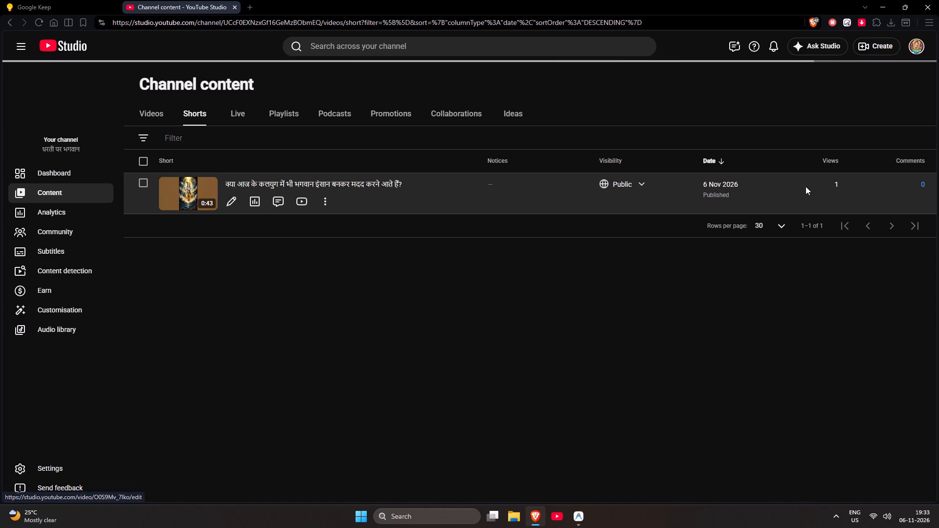
{"action": "left_click_drag", "start_coordinate": [834, 184], "coordinate": [845, 185]}
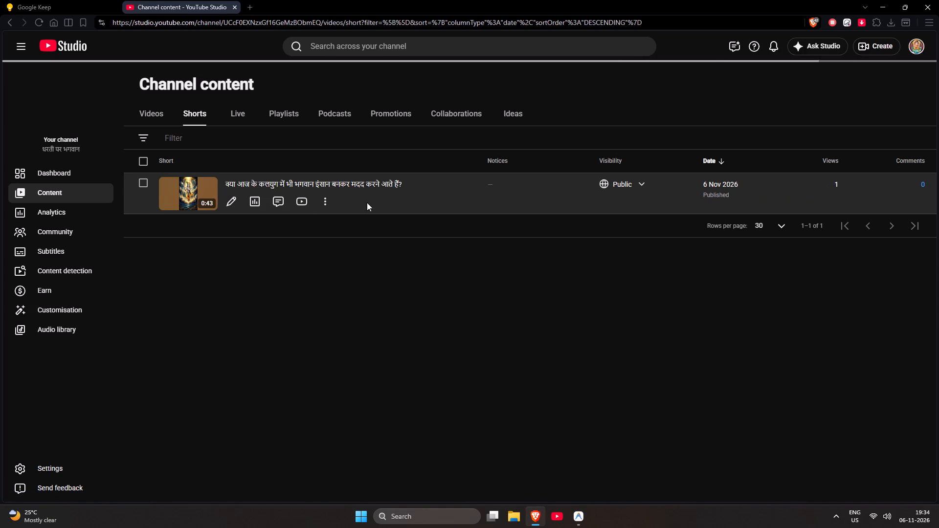
{"action": "left_click", "coordinate": [67, 0]}
{"action": "left_click", "coordinate": [161, 3]}
{"action": "left_click", "coordinate": [67, 0]}
{"action": "left_click", "coordinate": [176, 0]}
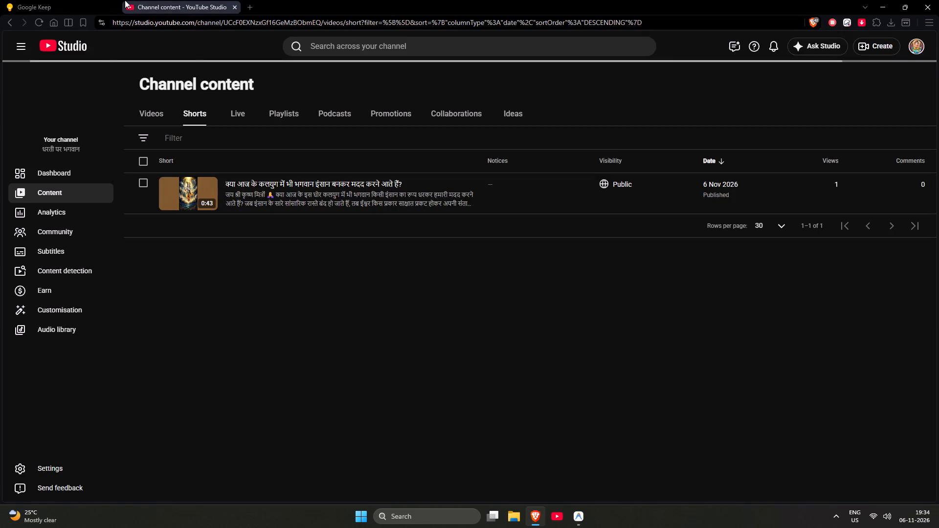
{"action": "left_click", "coordinate": [67, 0]}
{"action": "left_click", "coordinate": [175, 0]}
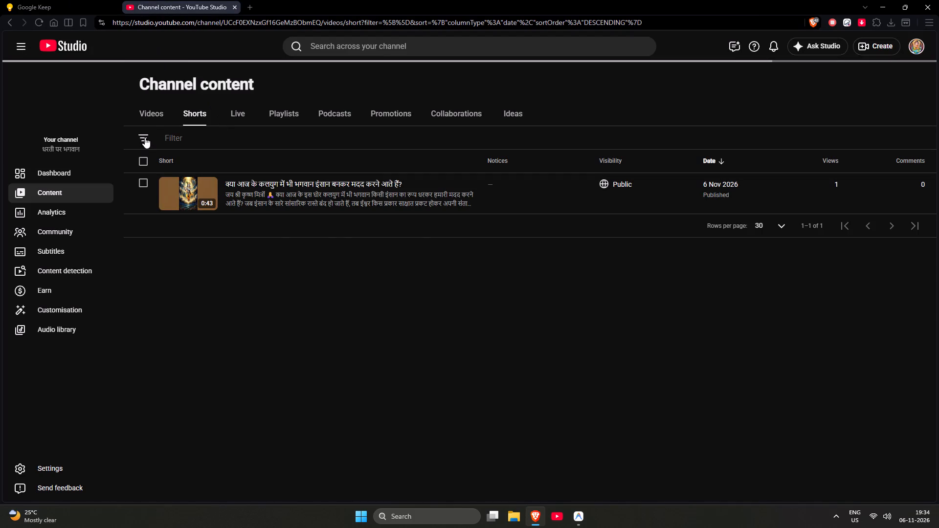
{"action": "left_click", "coordinate": [153, 118]}
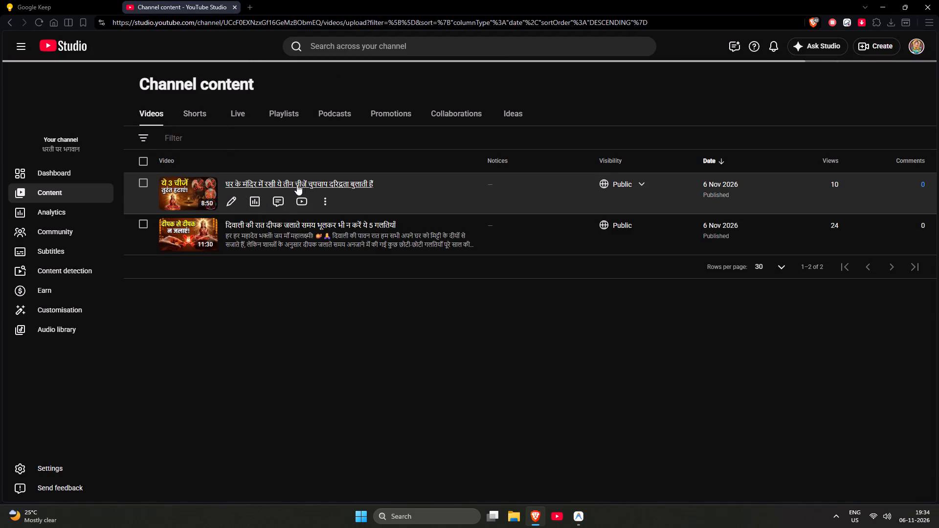
{"action": "left_click", "coordinate": [919, 47]}
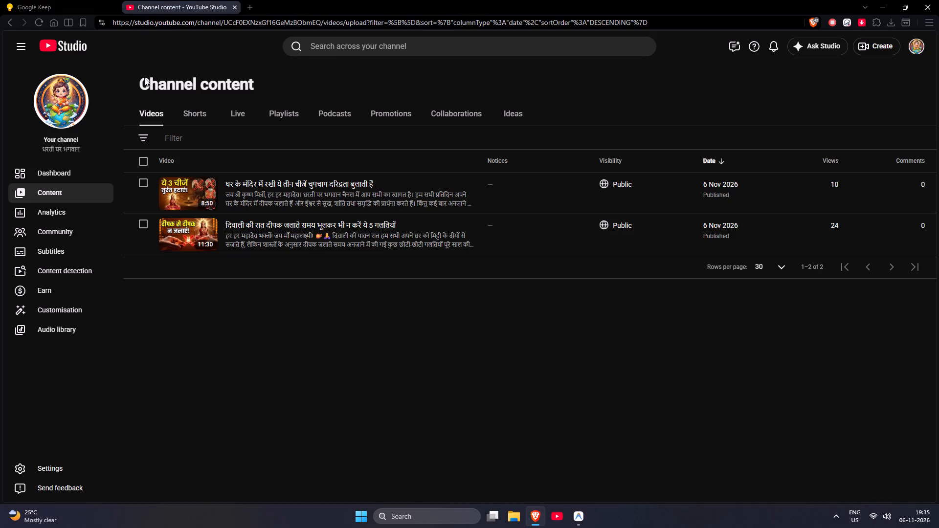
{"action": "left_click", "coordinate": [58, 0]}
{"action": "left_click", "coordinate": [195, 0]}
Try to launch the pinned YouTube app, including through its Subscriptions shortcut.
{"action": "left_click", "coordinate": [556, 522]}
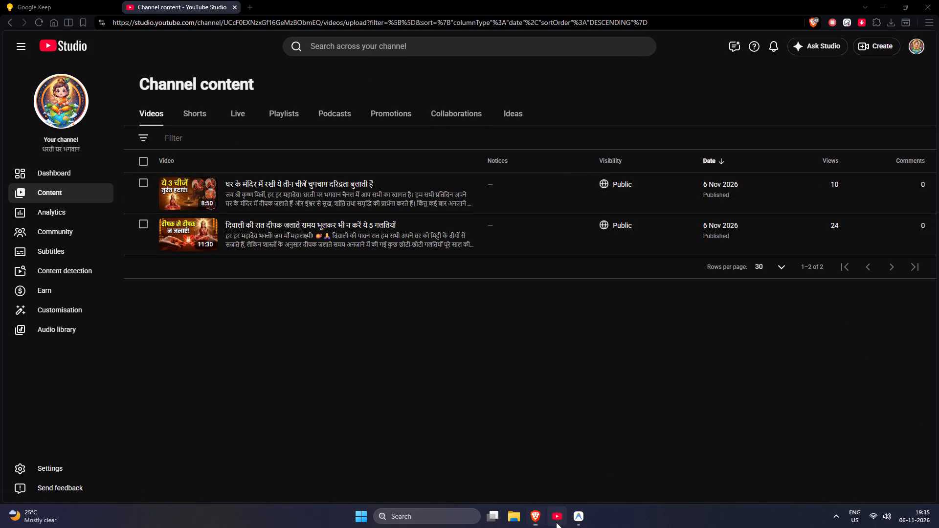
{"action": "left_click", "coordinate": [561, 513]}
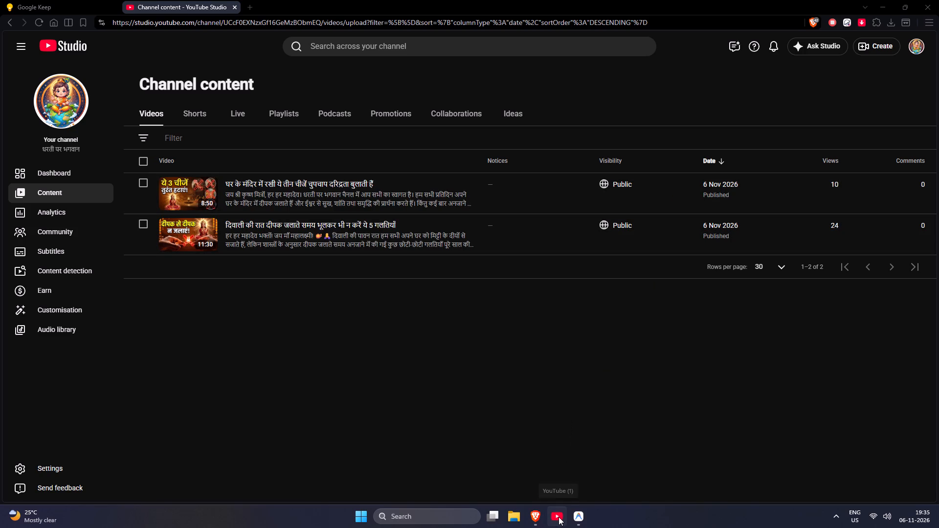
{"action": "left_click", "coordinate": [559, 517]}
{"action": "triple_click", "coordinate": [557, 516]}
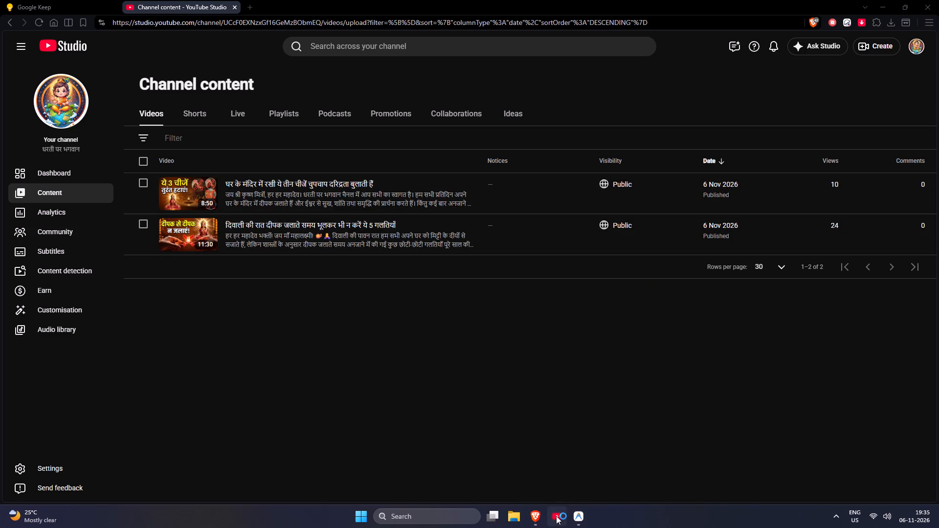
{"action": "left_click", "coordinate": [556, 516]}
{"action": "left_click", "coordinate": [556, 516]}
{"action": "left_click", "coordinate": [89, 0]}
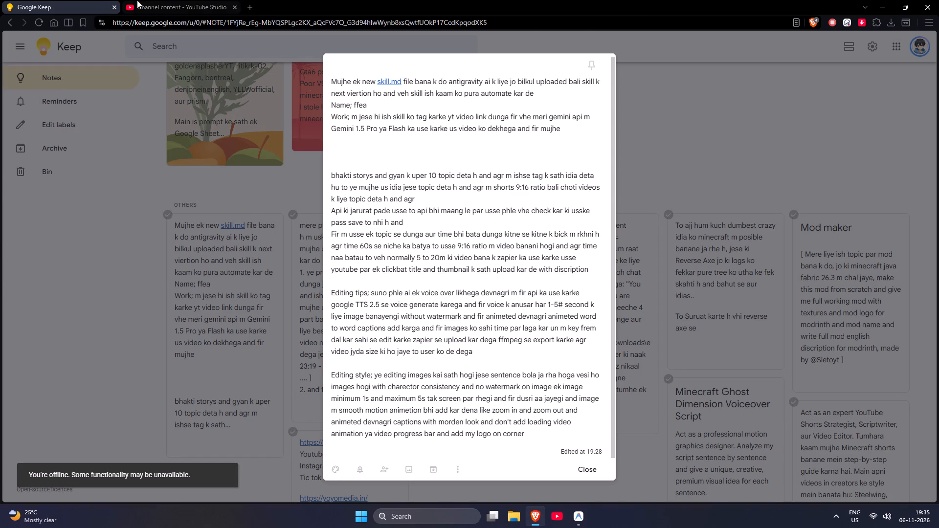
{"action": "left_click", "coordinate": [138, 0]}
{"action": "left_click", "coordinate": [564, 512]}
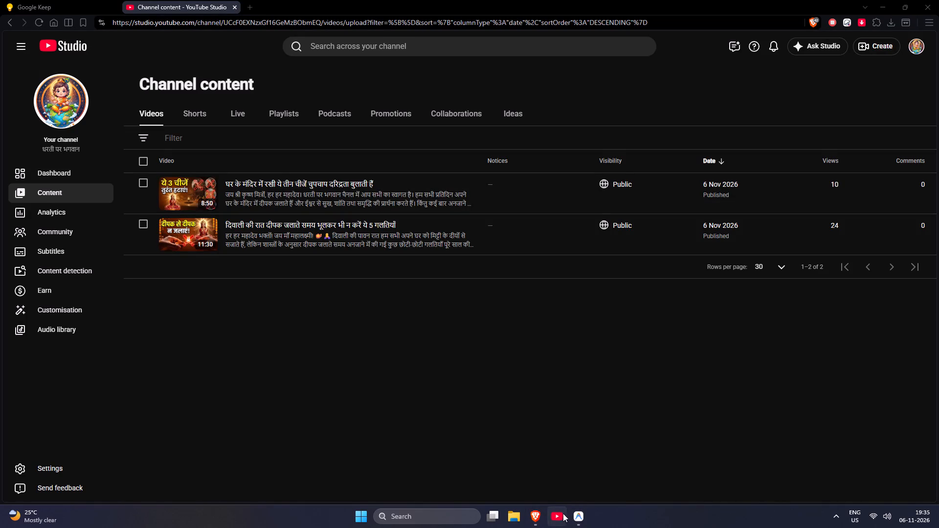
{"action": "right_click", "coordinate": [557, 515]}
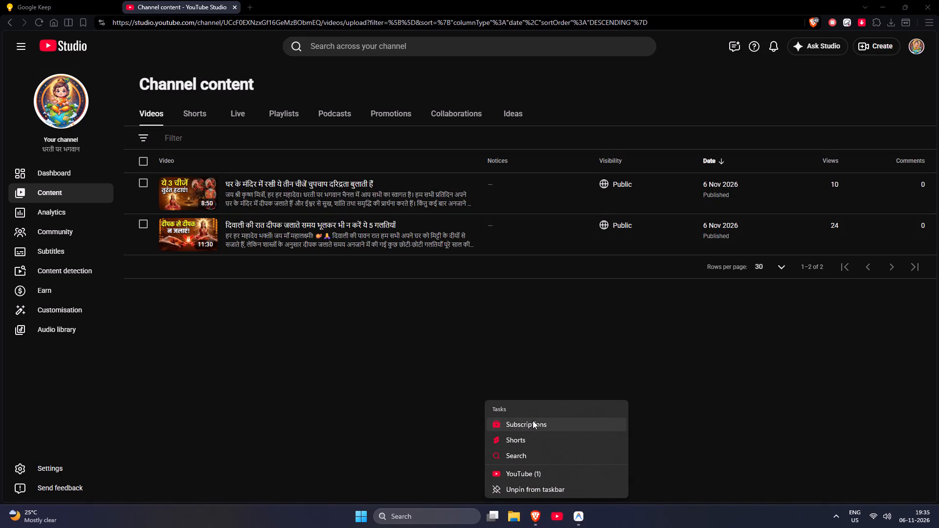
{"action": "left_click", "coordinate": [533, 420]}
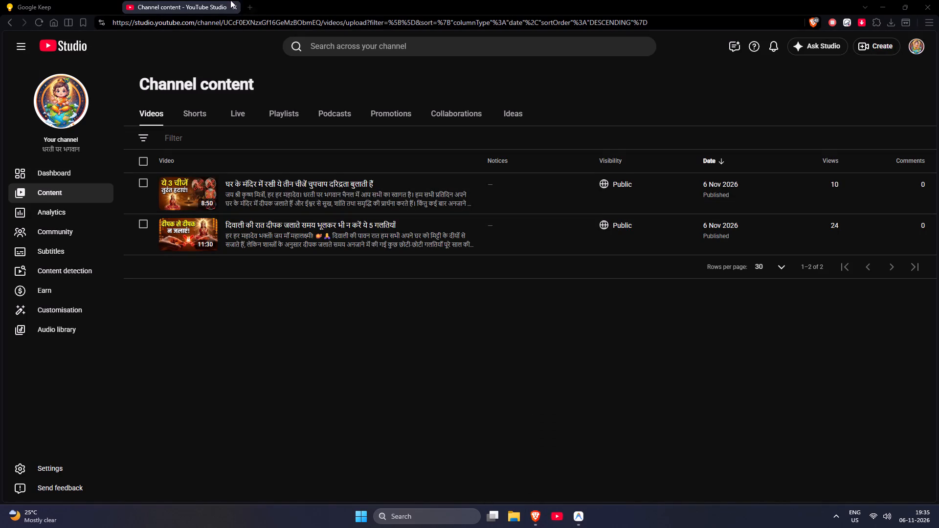
Search Google for yt in a new browser tab.
{"action": "left_click", "coordinate": [248, 9]}
{"action": "type", "text": "yth"}
{"action": "key", "text": "space"}
{"action": "key", "text": "t"}
{"action": "key", "text": "BackSpace"}
{"action": "key", "text": "BackSpace"}
{"action": "key", "text": "BackSpace"}
{"action": "key", "text": "BackSpace"}
{"action": "key", "text": "BackSpace"}
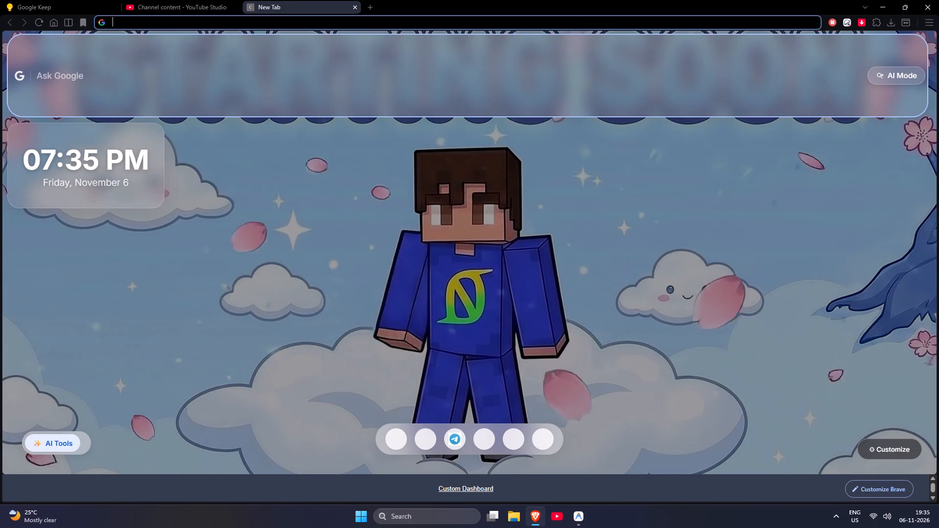
{"action": "type", "text": "ytr"}
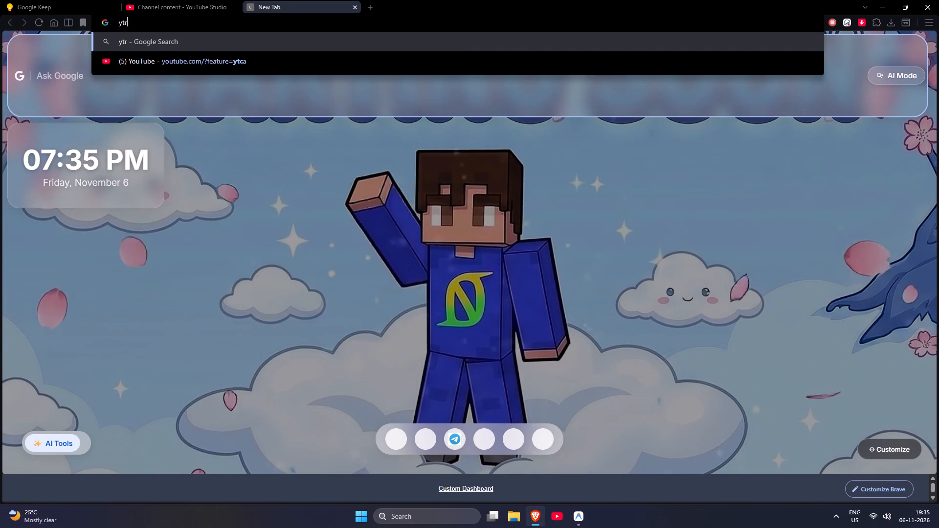
{"action": "key", "text": "BackSpace"}
{"action": "key", "text": "Return"}
Glance at YouTube Studio and the Keep note, and open the main YouTube result from the yt search.
{"action": "left_click", "coordinate": [185, 0]}
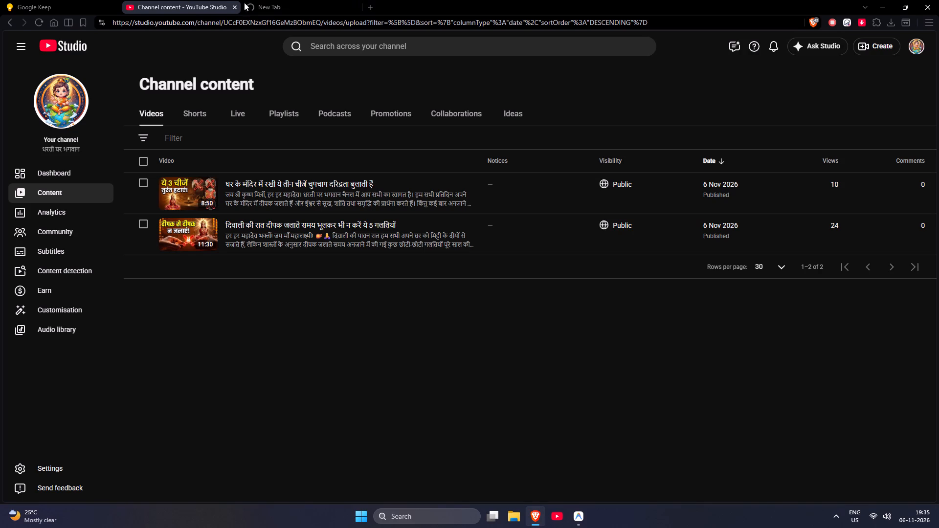
{"action": "left_click", "coordinate": [49, 0]}
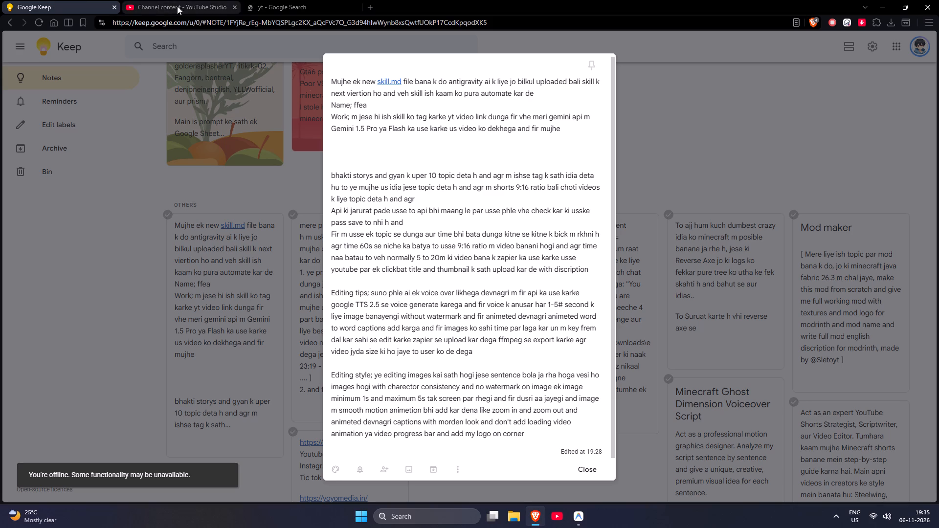
{"action": "left_click", "coordinate": [273, 3]}
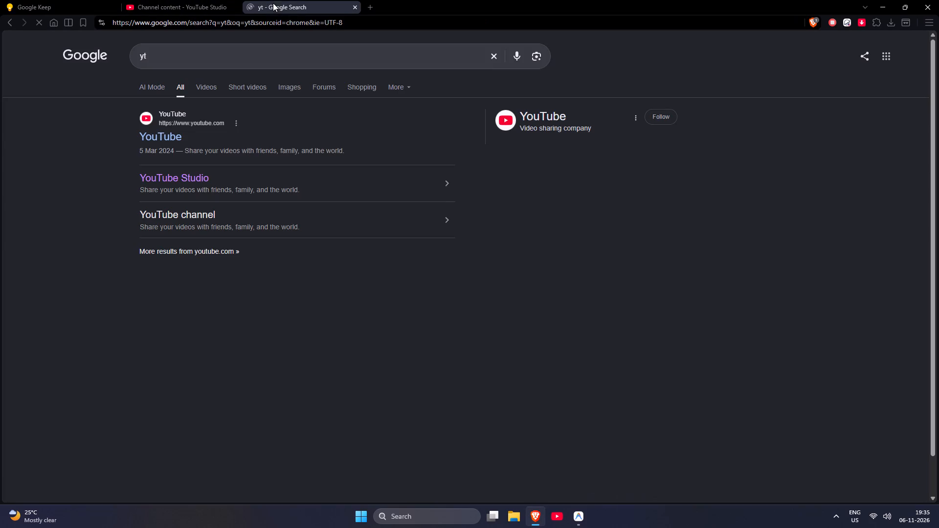
{"action": "left_click", "coordinate": [186, 126]}
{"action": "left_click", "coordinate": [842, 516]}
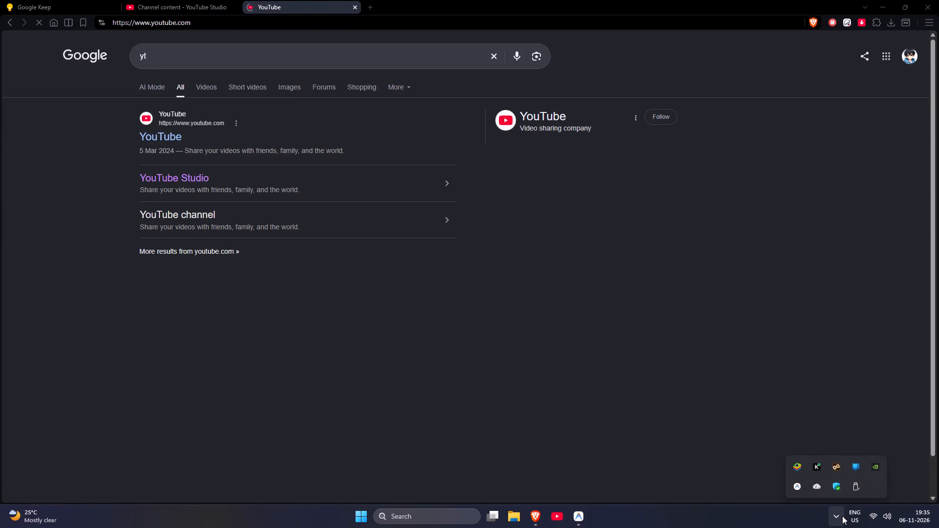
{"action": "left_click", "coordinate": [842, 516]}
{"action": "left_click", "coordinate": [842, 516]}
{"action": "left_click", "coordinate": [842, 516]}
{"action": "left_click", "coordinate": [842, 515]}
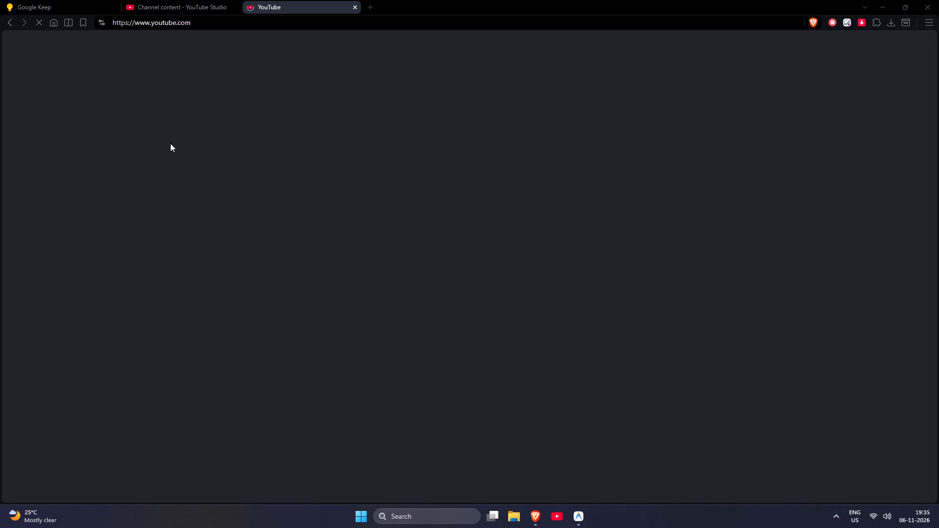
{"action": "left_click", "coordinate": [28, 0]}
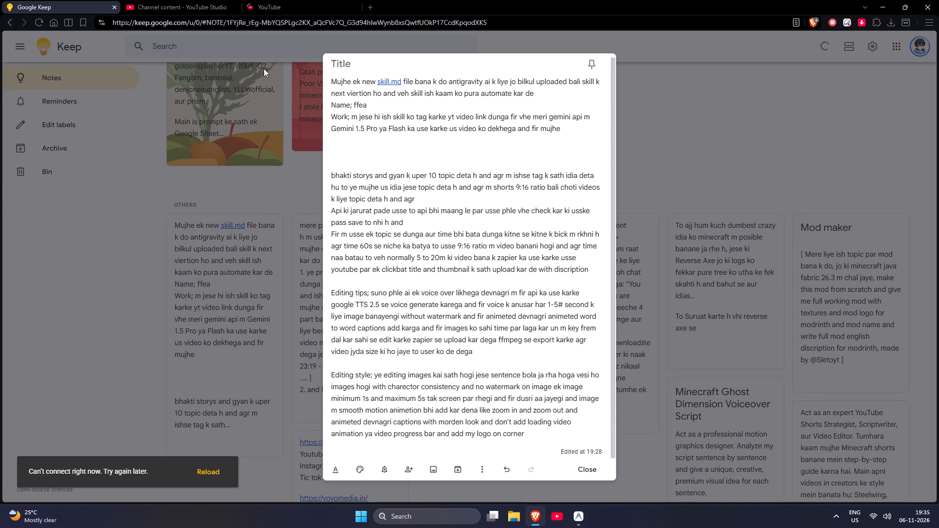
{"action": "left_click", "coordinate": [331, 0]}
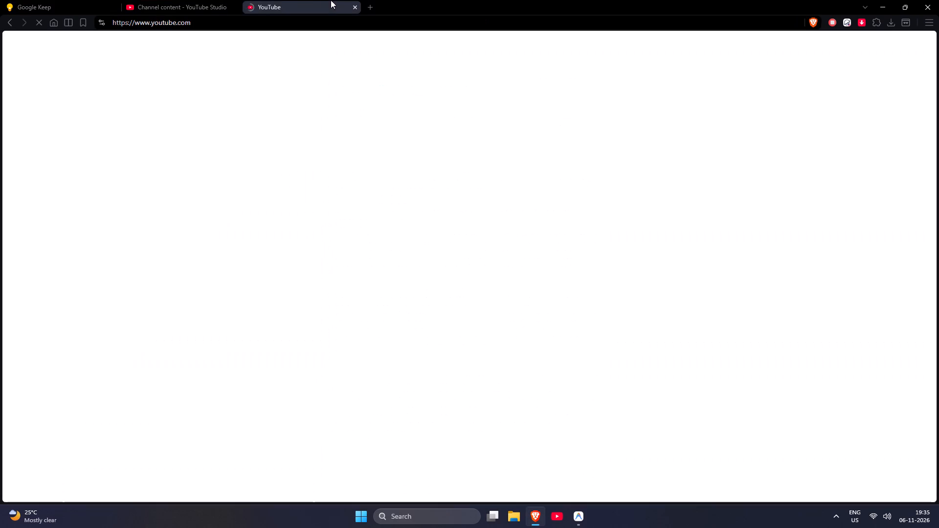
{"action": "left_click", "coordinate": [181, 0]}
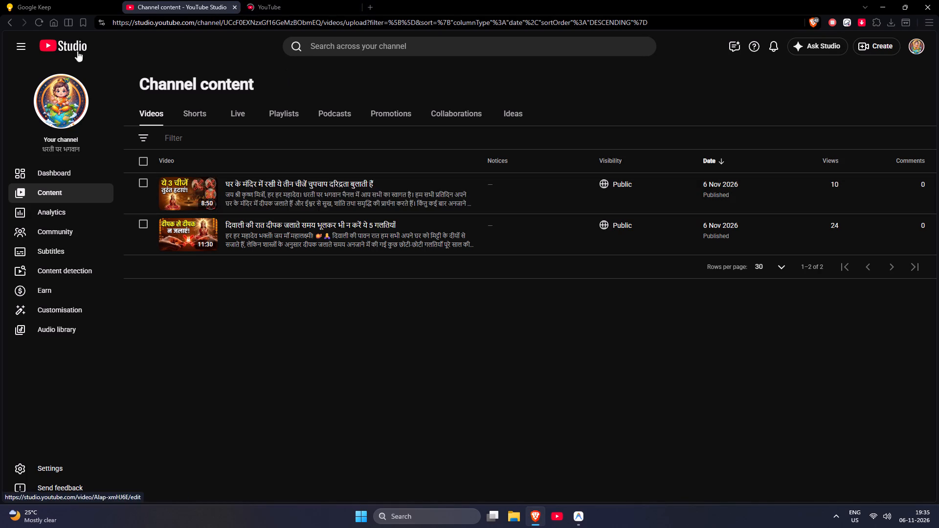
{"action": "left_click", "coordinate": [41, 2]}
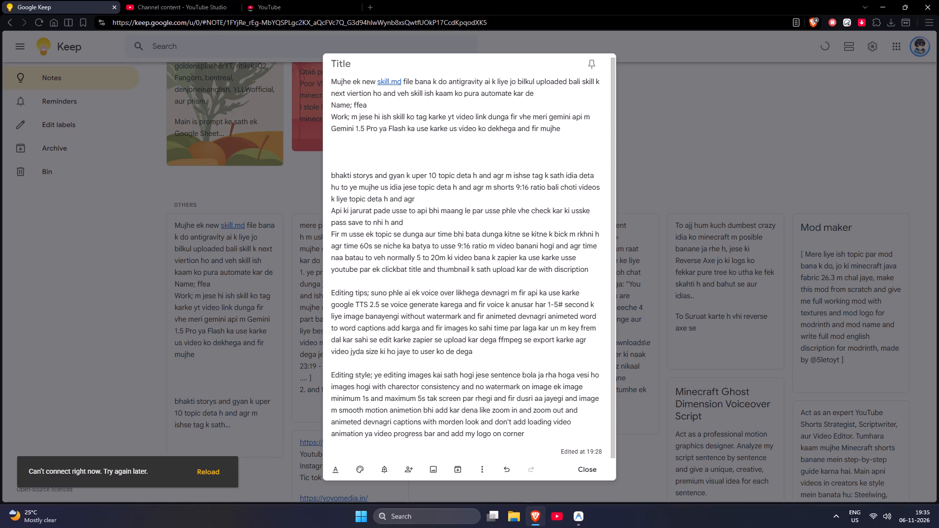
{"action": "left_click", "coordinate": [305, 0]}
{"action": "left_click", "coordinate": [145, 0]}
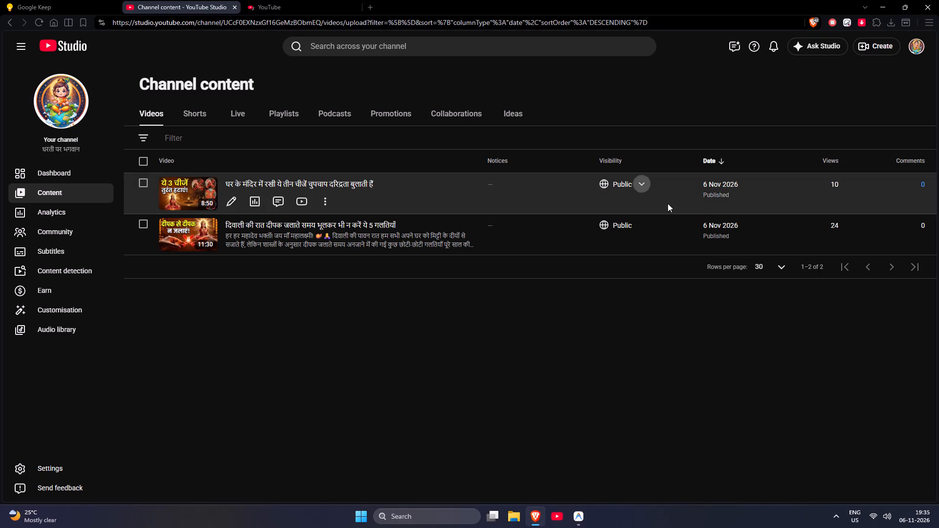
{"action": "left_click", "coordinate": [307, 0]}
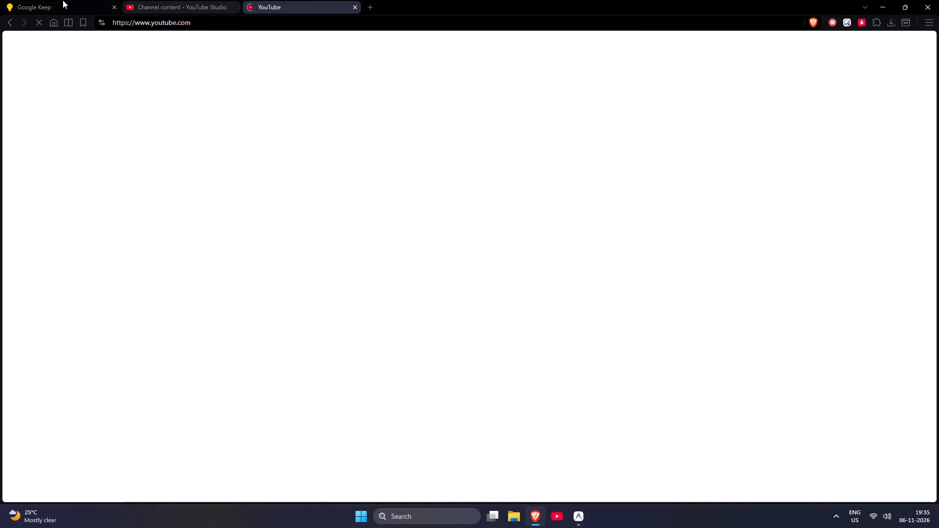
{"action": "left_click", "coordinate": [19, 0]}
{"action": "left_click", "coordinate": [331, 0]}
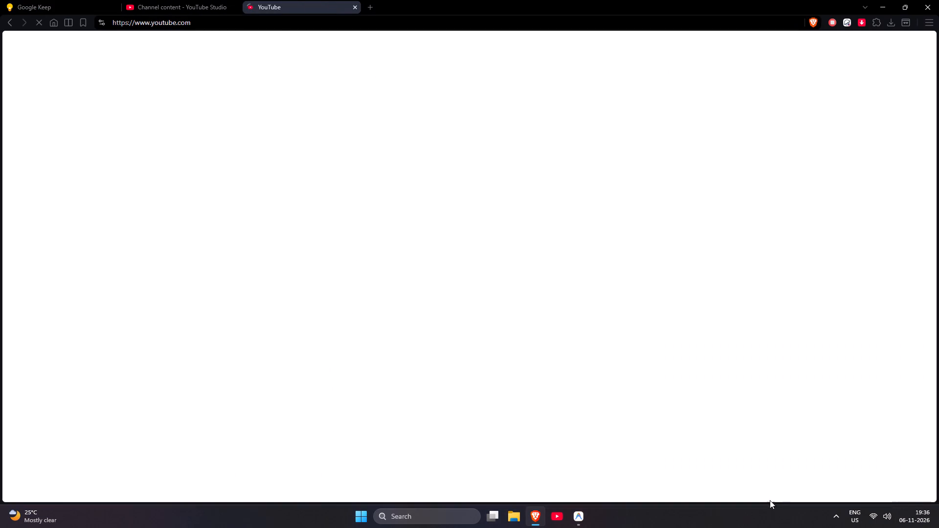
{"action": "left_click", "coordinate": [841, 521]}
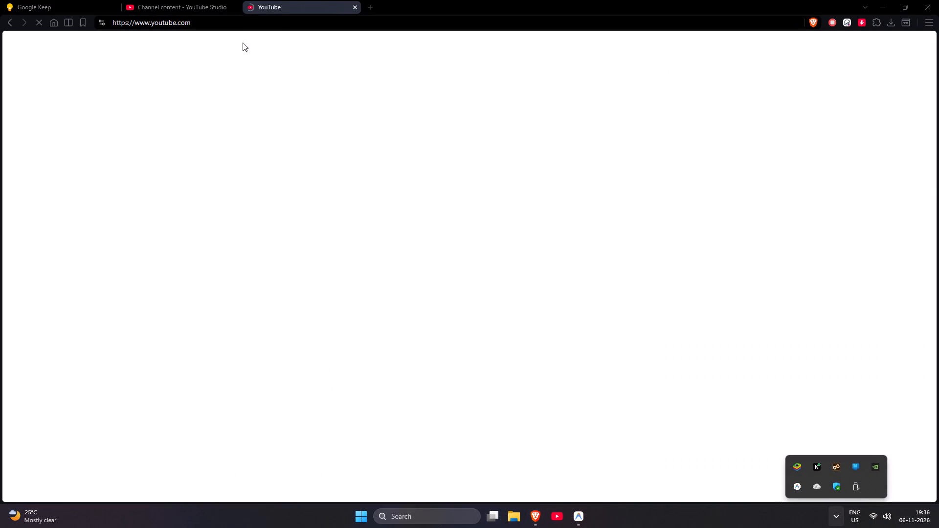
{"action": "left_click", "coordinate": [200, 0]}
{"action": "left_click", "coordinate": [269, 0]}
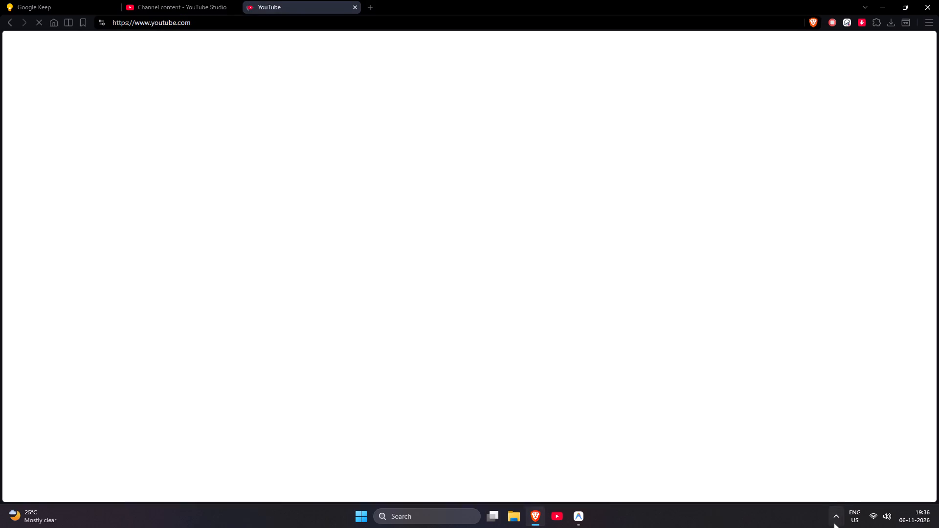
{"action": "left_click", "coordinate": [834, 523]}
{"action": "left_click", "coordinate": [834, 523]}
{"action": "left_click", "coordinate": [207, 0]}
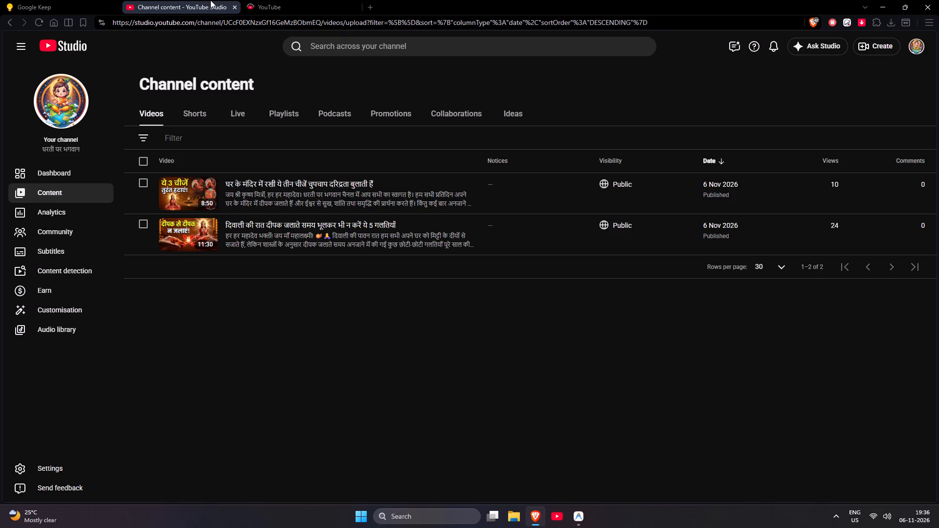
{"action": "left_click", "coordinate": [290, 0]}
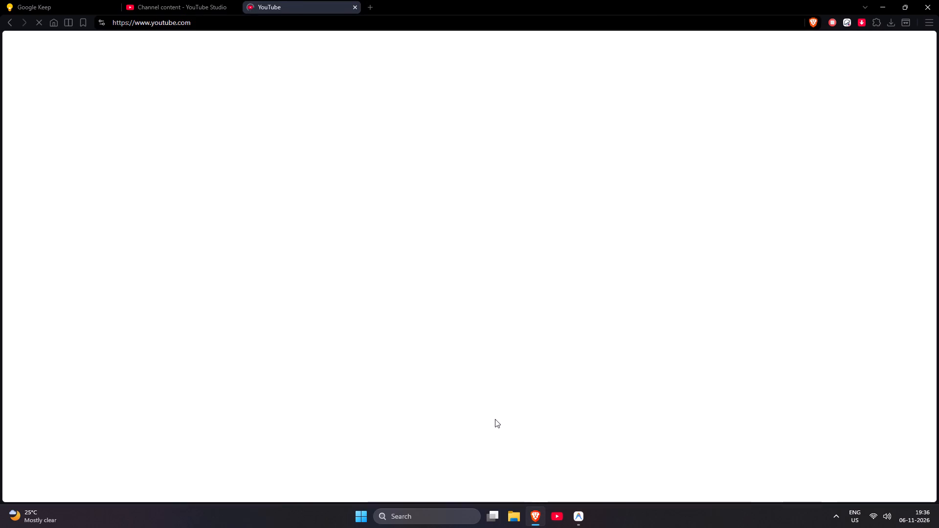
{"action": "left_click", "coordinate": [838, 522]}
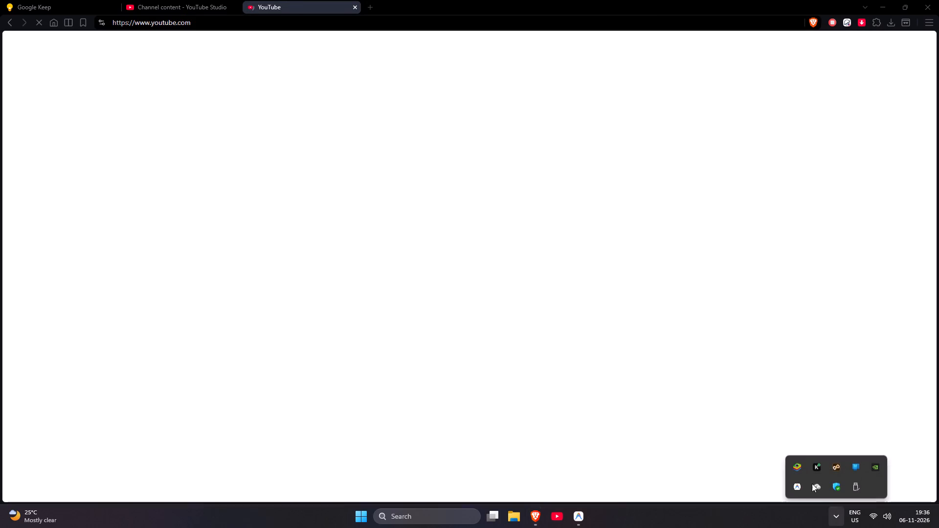
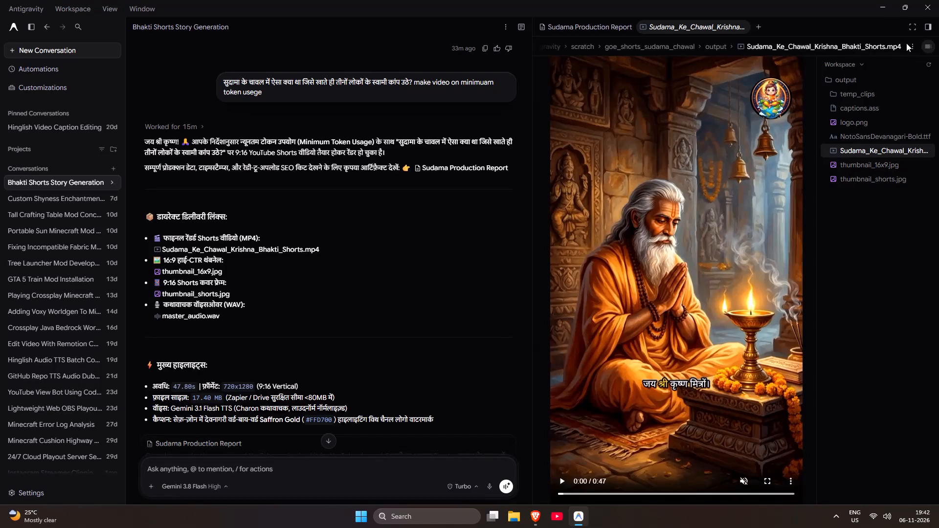
Show Sudama_Ke_Chawal_Krishna_Bhakti_Shorts.mp4 in its output folder and upload it to the channel in YouTube Studio.
{"action": "left_click", "coordinate": [907, 43]}
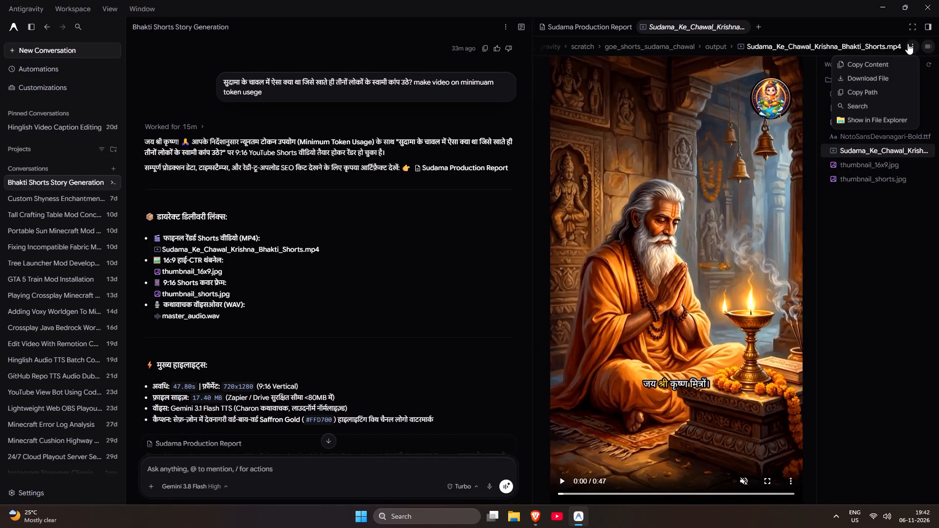
{"action": "left_click", "coordinate": [895, 115]}
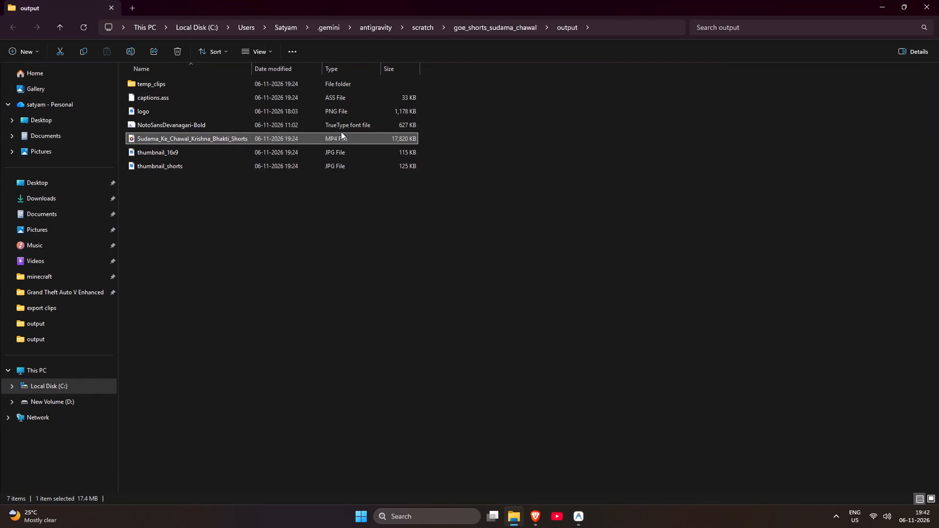
{"action": "left_click_drag", "start_coordinate": [189, 136], "coordinate": [518, 274]}
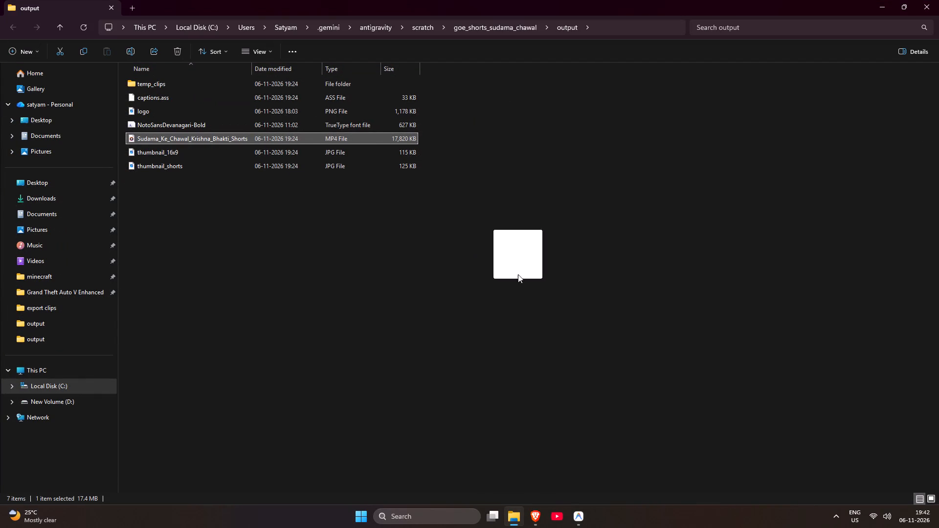
{"action": "left_click_drag", "start_coordinate": [518, 274], "coordinate": [485, 340]}
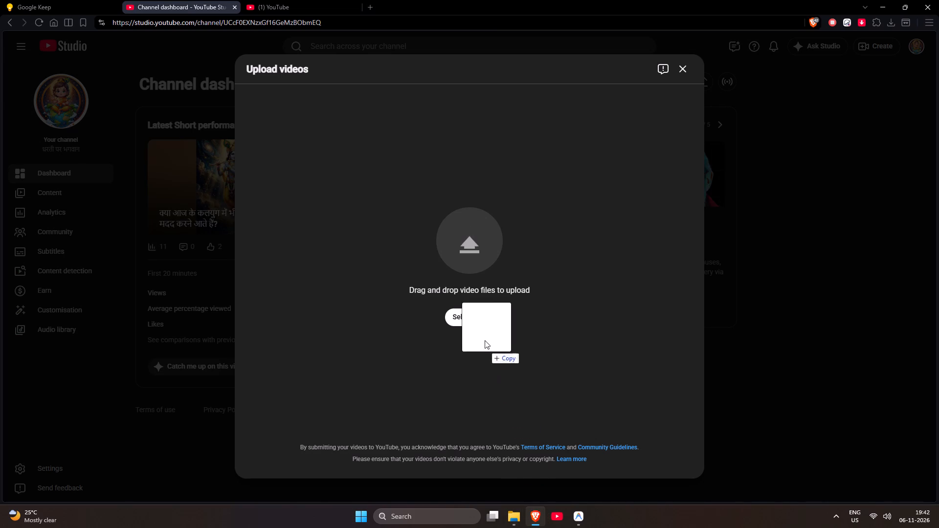
{"action": "left_click_drag", "start_coordinate": [485, 340], "coordinate": [463, 267]}
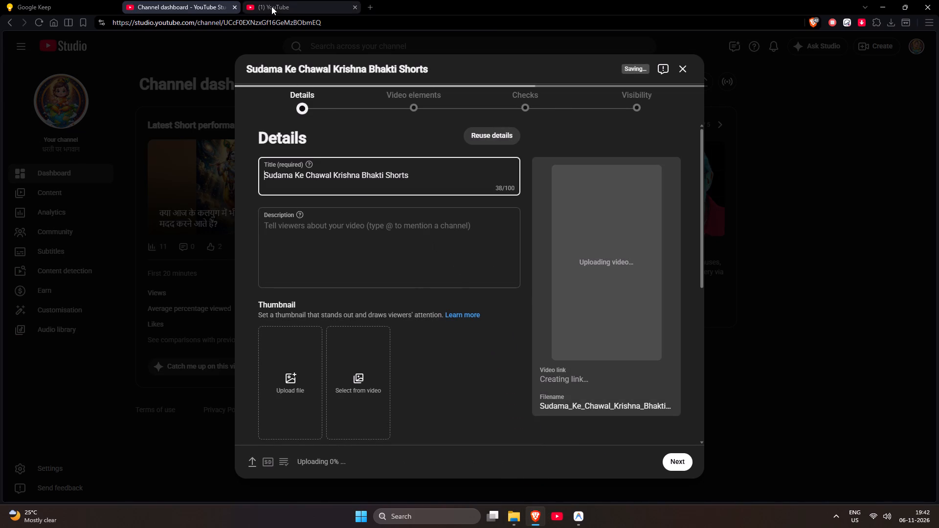
{"action": "left_click_drag", "start_coordinate": [423, 172], "coordinate": [243, 167]}
{"action": "key", "text": "BackSpace"}
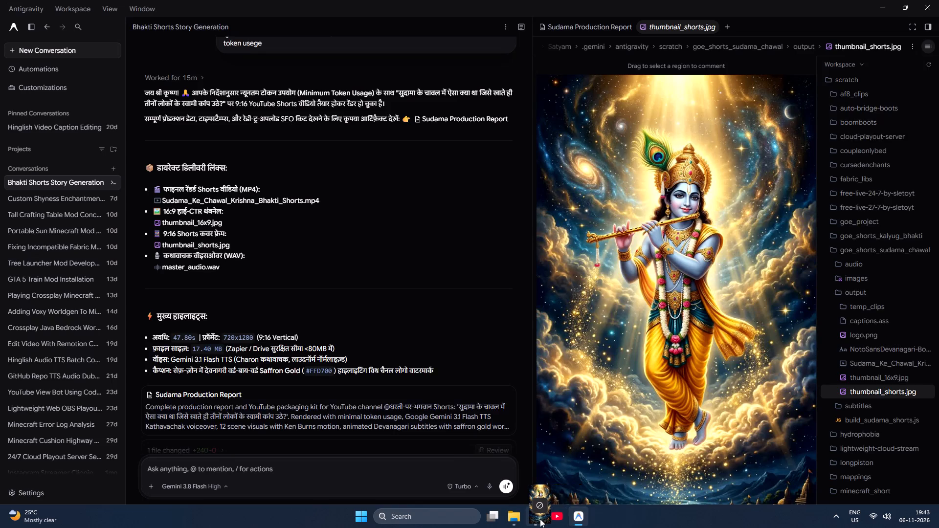
{"action": "left_click_drag", "start_coordinate": [540, 519], "coordinate": [302, 418]}
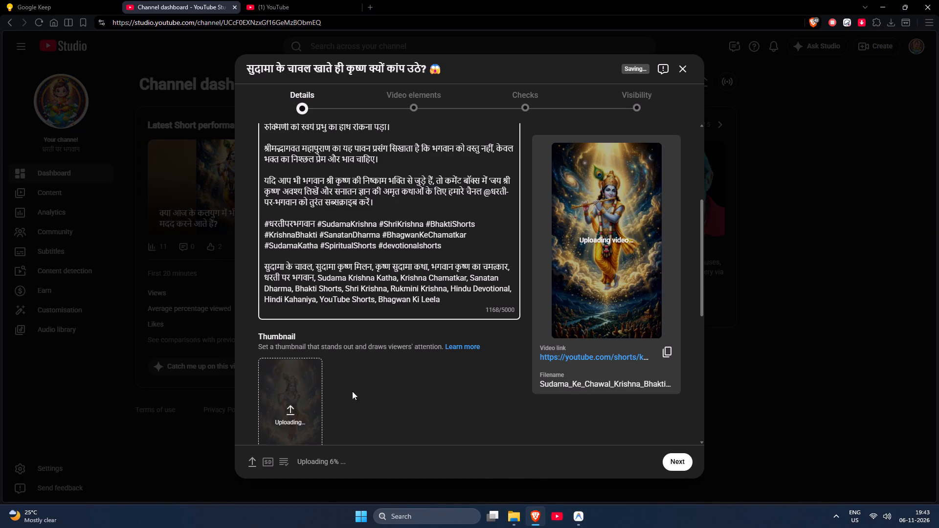
Mark the video as not Made for Kids and look back over the upload details.
{"action": "scroll", "coordinate": [411, 360], "scroll_direction": "down", "scroll_amount": 5}
{"action": "scroll", "coordinate": [303, 359], "scroll_direction": "down", "scroll_amount": 5}
{"action": "left_click", "coordinate": [272, 345]}
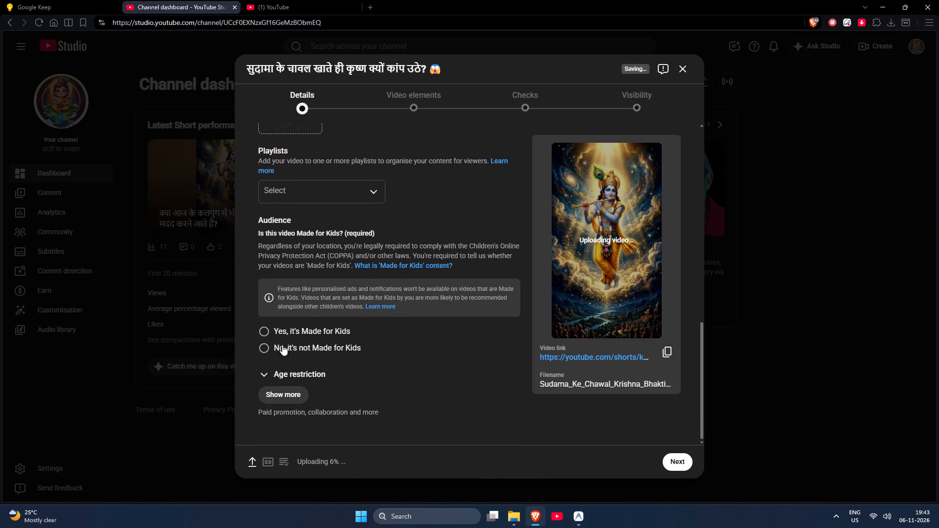
{"action": "scroll", "coordinate": [381, 346], "scroll_direction": "down", "scroll_amount": 1}
{"action": "scroll", "coordinate": [425, 352], "scroll_direction": "up", "scroll_amount": 8}
{"action": "scroll", "coordinate": [512, 391], "scroll_direction": "up", "scroll_amount": 4}
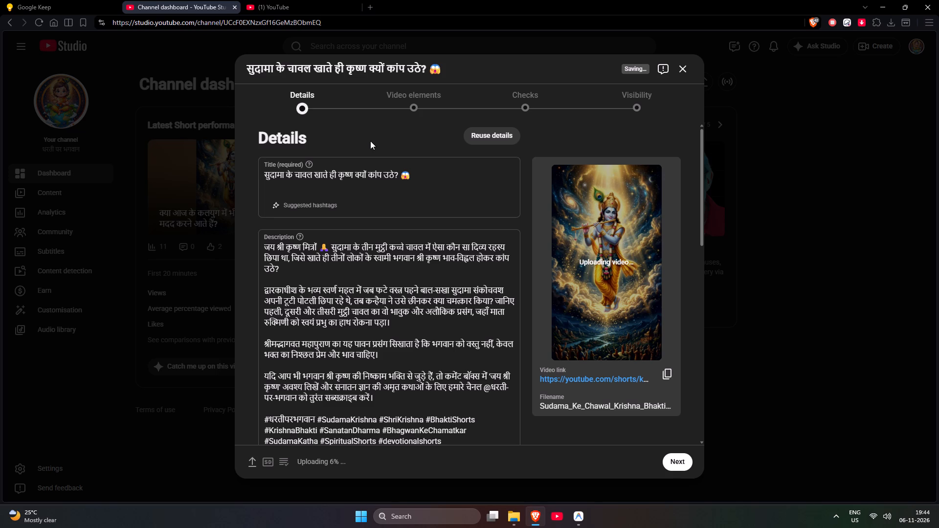
{"action": "scroll", "coordinate": [387, 244], "scroll_direction": "down", "scroll_amount": 6}
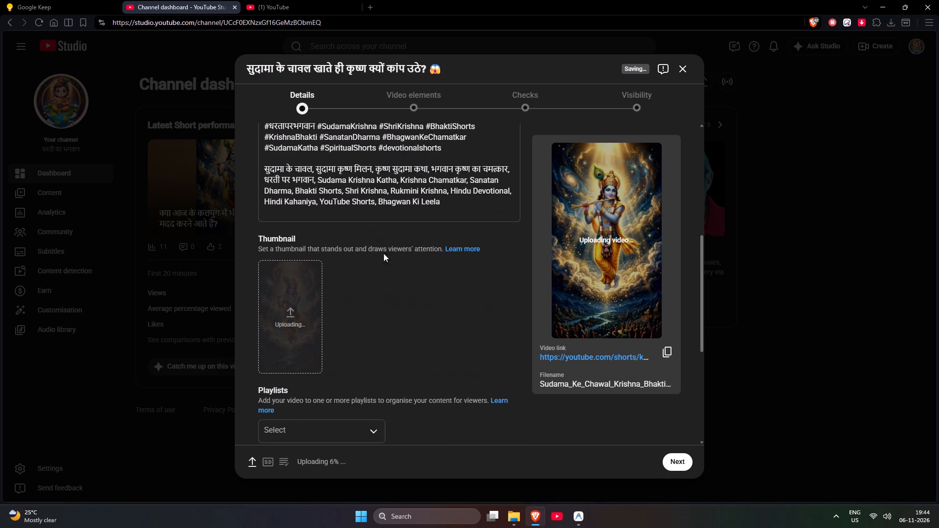
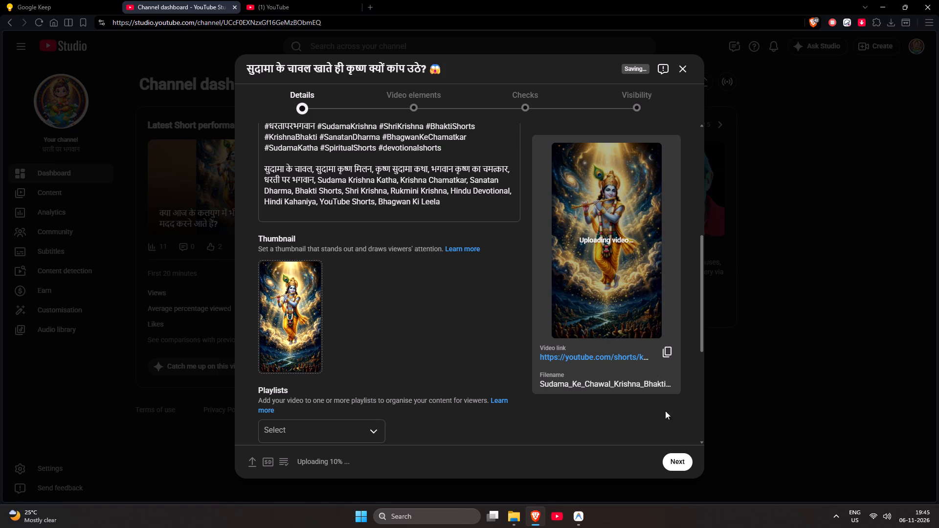
Advance the Short's upload past Video elements and Checks to its Visibility settings.
{"action": "left_click", "coordinate": [675, 464]}
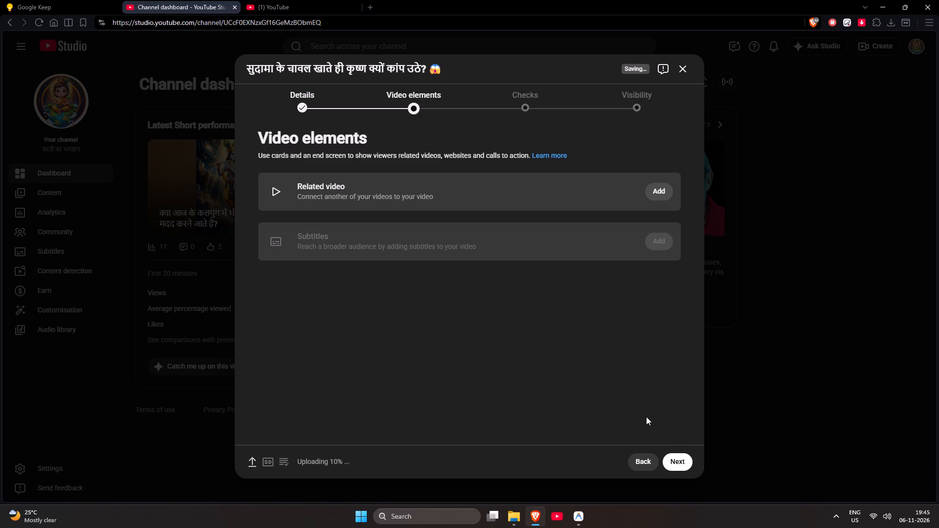
{"action": "left_click", "coordinate": [683, 462]}
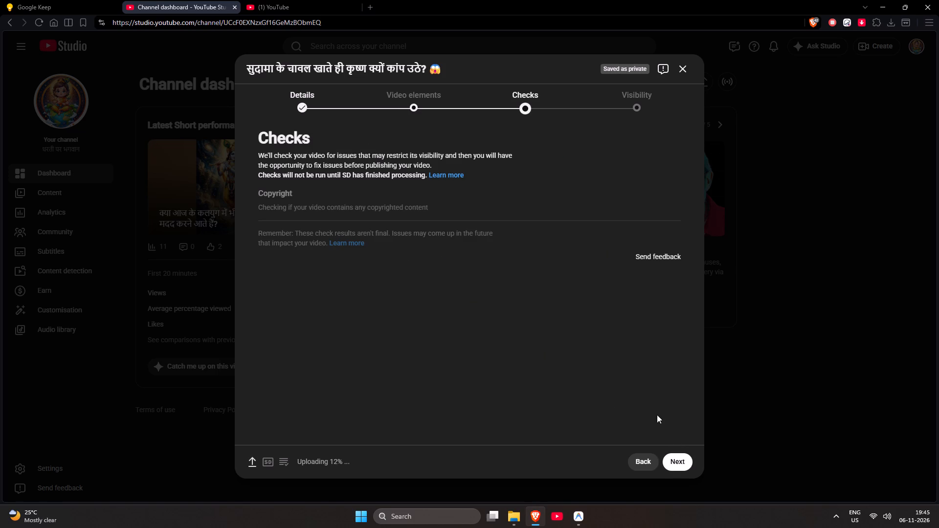
{"action": "left_click", "coordinate": [684, 464]}
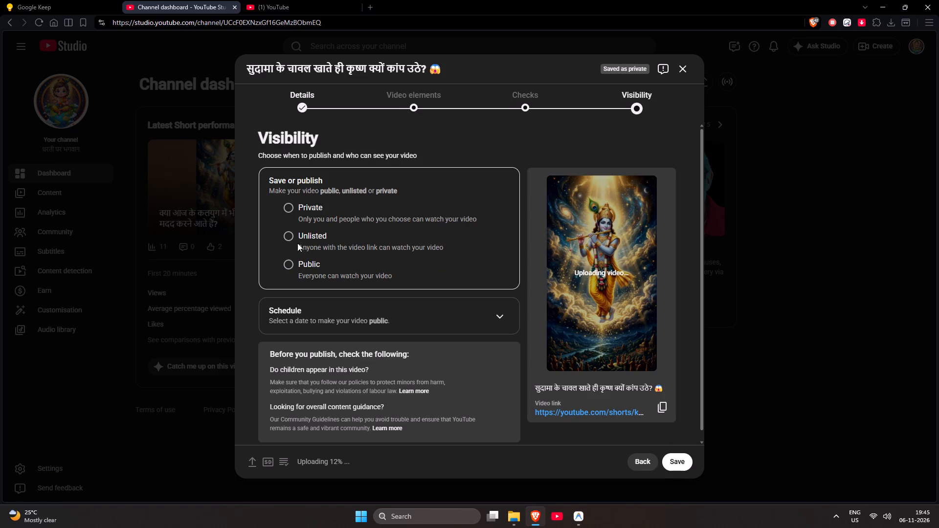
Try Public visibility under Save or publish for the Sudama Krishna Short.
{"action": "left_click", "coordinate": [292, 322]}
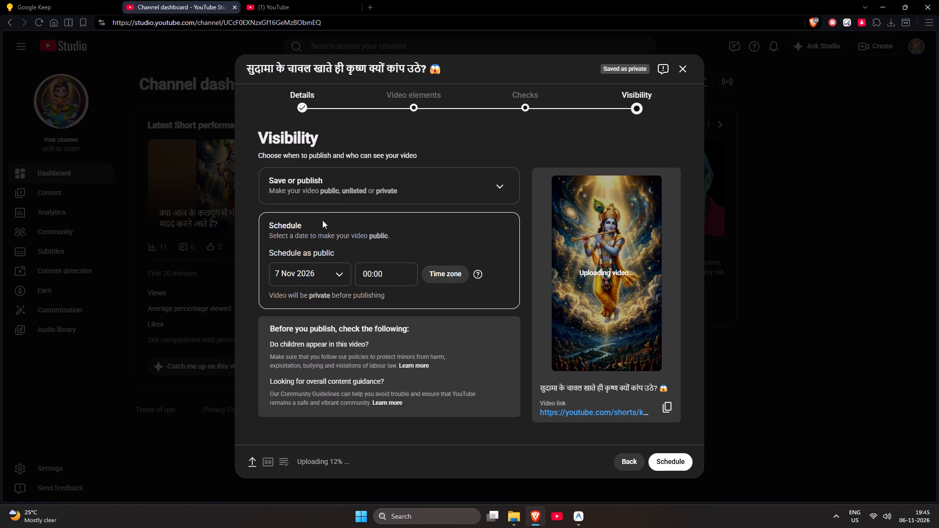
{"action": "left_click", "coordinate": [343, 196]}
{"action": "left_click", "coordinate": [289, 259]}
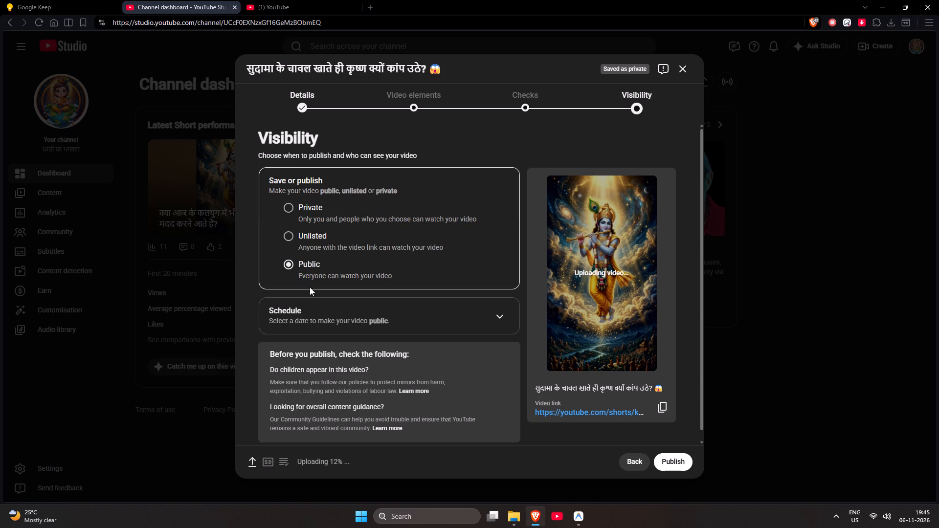
Schedule the Sudama Krishna Short to go public on 7 Nov 2026 at 08:00.
{"action": "left_click", "coordinate": [330, 310]}
{"action": "left_click", "coordinate": [344, 318]}
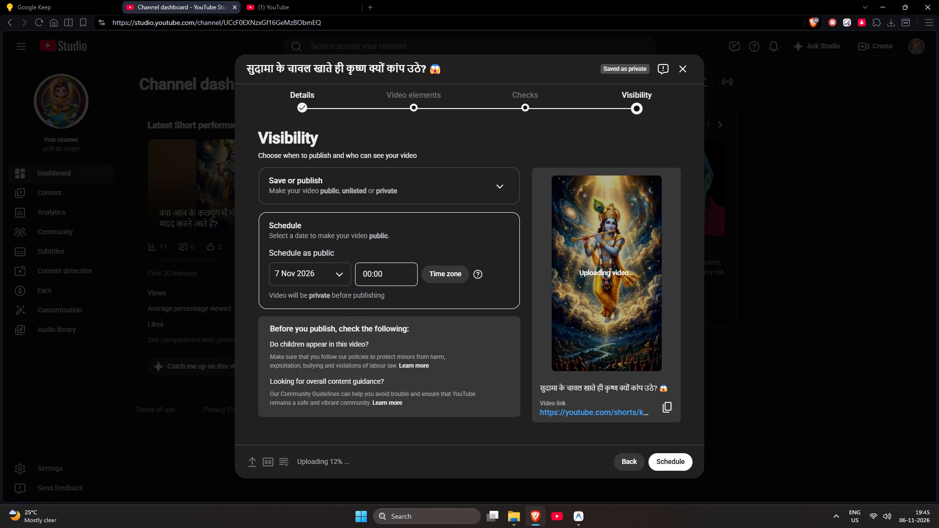
{"action": "left_click", "coordinate": [321, 273]}
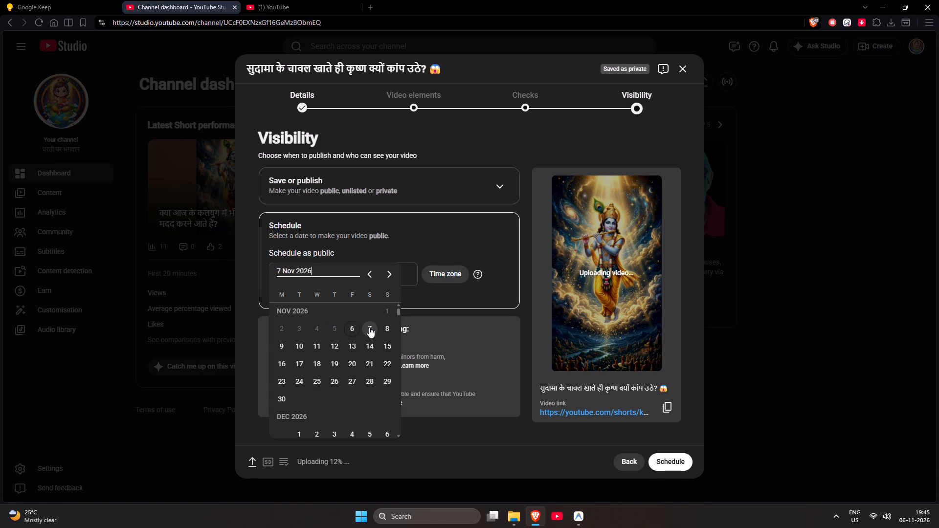
{"action": "left_click", "coordinate": [369, 327]}
{"action": "left_click", "coordinate": [388, 276]}
{"action": "left_click", "coordinate": [443, 277]}
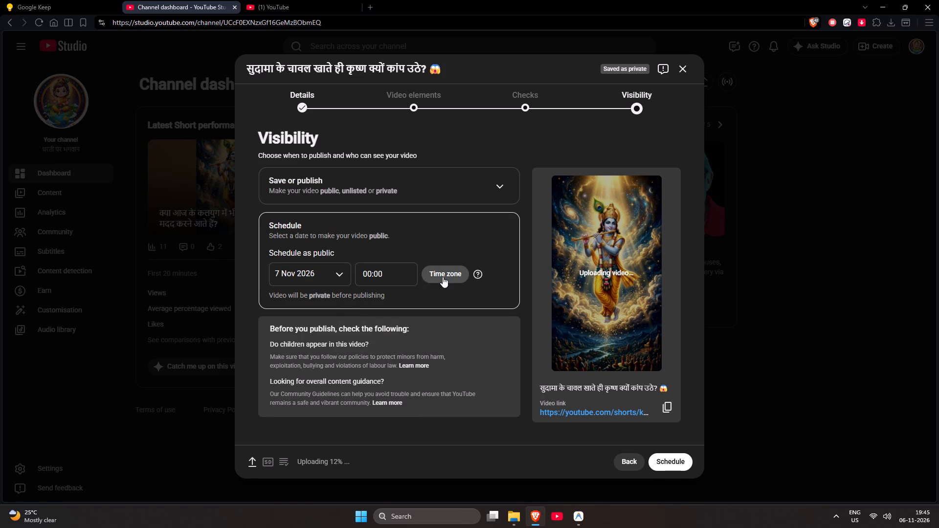
{"action": "left_click", "coordinate": [401, 274]}
{"action": "scroll", "coordinate": [398, 377], "scroll_direction": "down", "scroll_amount": 2}
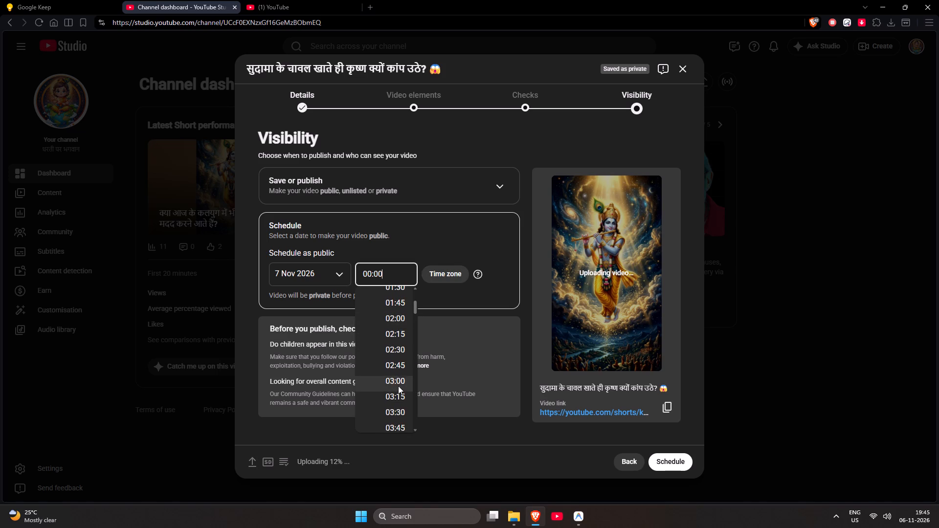
{"action": "scroll", "coordinate": [398, 386], "scroll_direction": "down", "scroll_amount": 5}
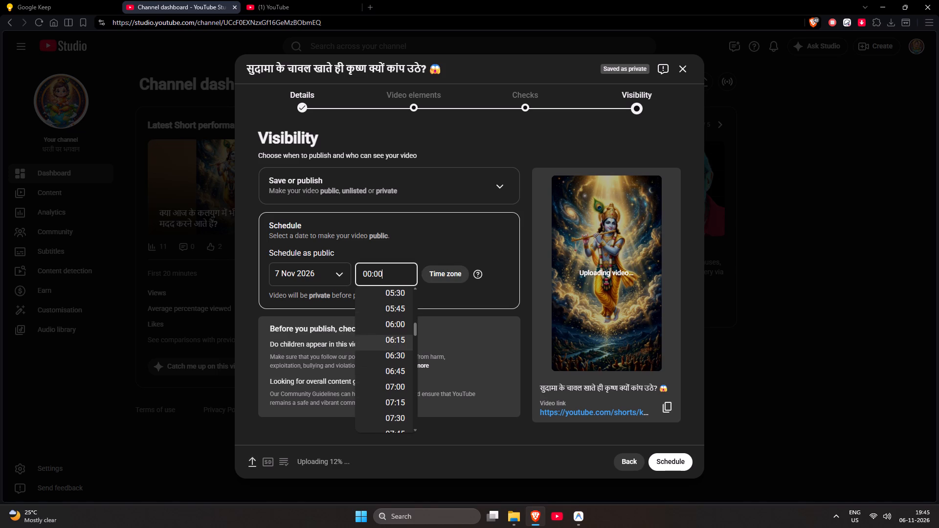
{"action": "scroll", "coordinate": [398, 411], "scroll_direction": "down", "scroll_amount": 1}
{"action": "left_click", "coordinate": [402, 409]}
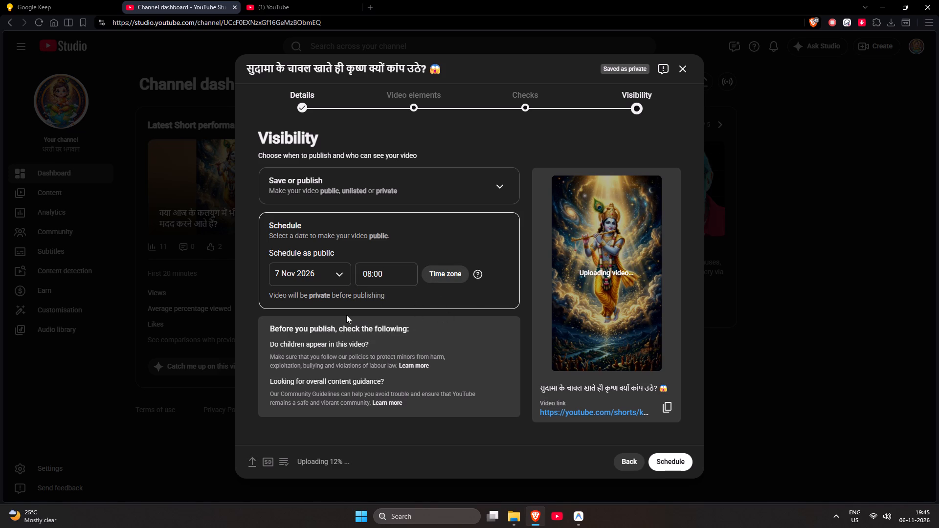
{"action": "scroll", "coordinate": [455, 303], "scroll_direction": "down", "scroll_amount": 3}
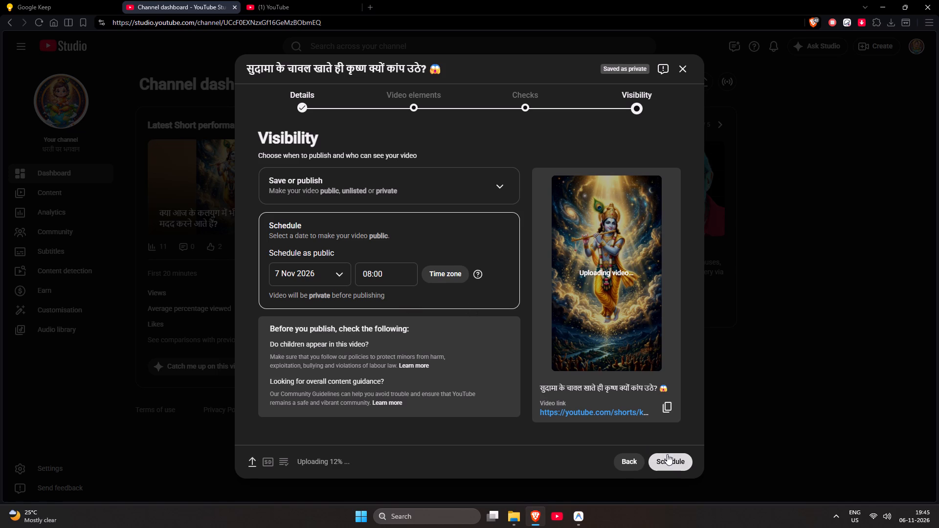
{"action": "left_click", "coordinate": [675, 461]}
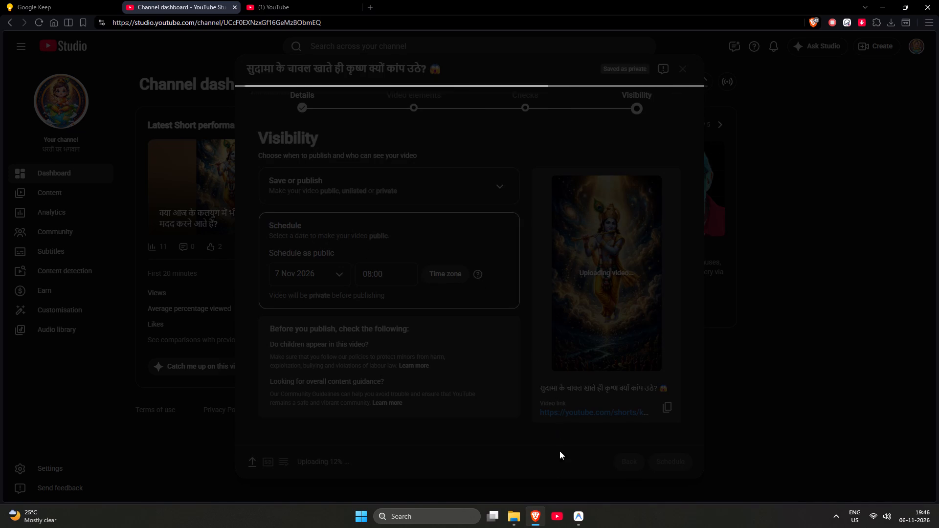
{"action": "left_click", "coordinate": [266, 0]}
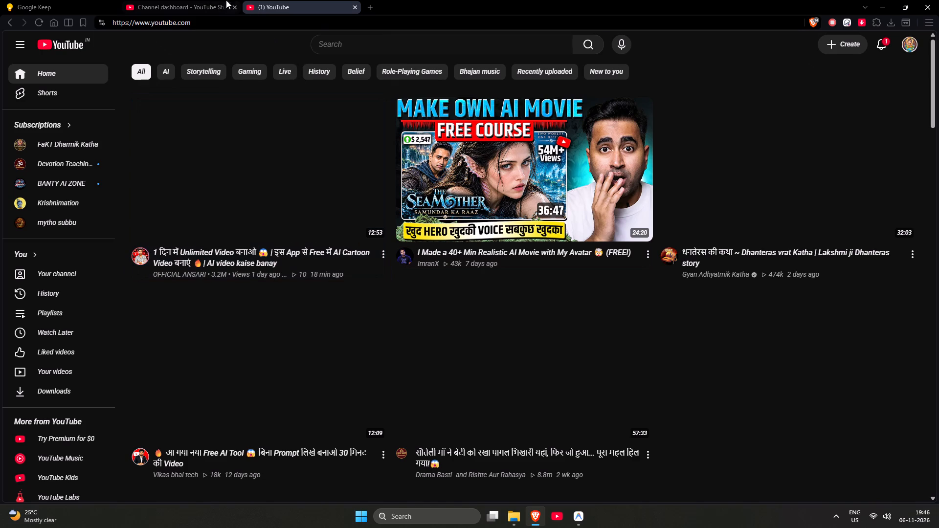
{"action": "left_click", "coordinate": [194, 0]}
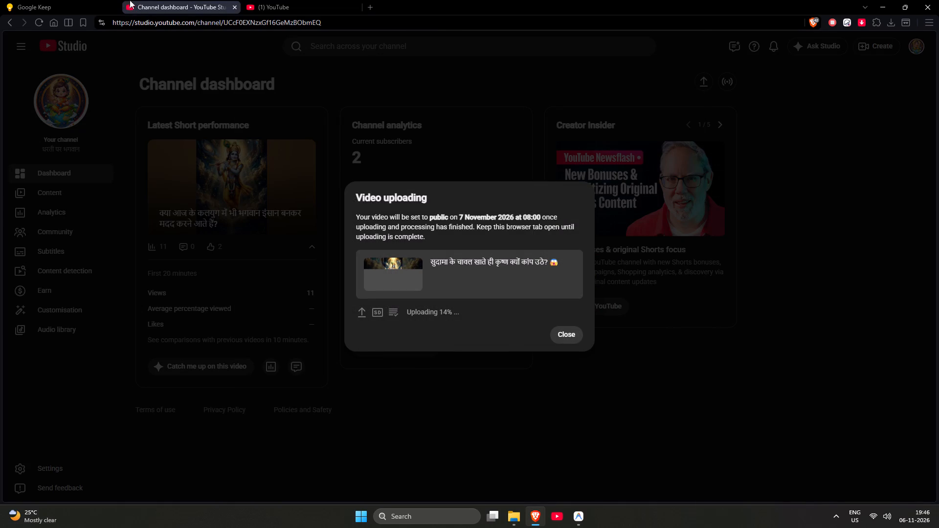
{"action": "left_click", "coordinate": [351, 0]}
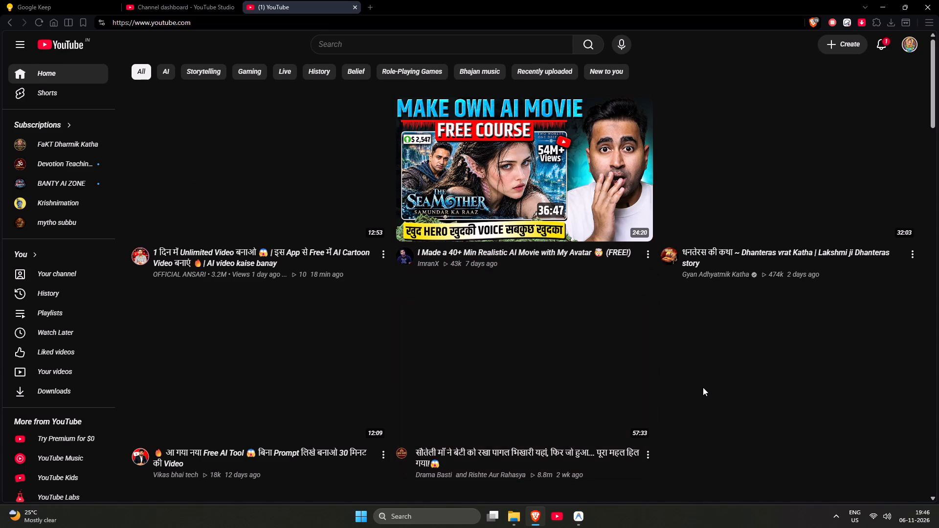
Return to the open ffea skill prompt note in Google Keep.
{"action": "left_click", "coordinate": [49, 0]}
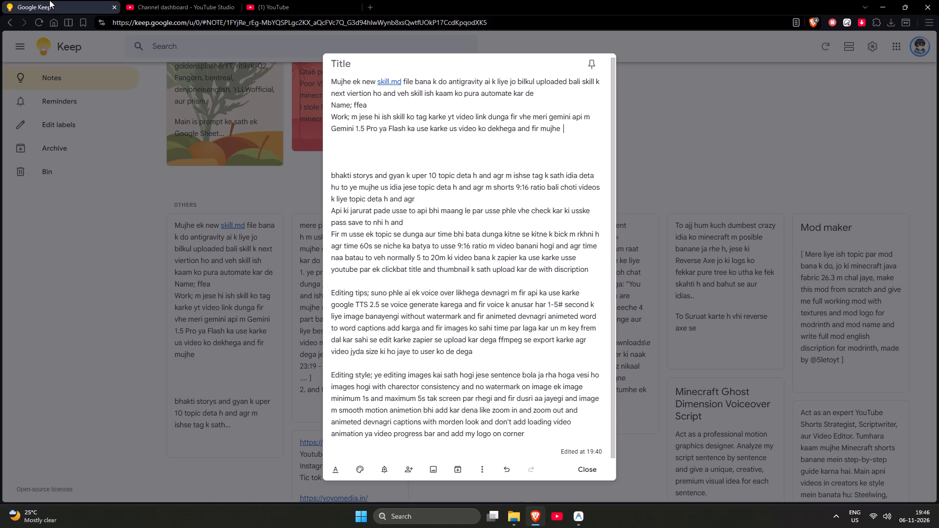
{"action": "scroll", "coordinate": [456, 317], "scroll_direction": "up", "scroll_amount": 2}
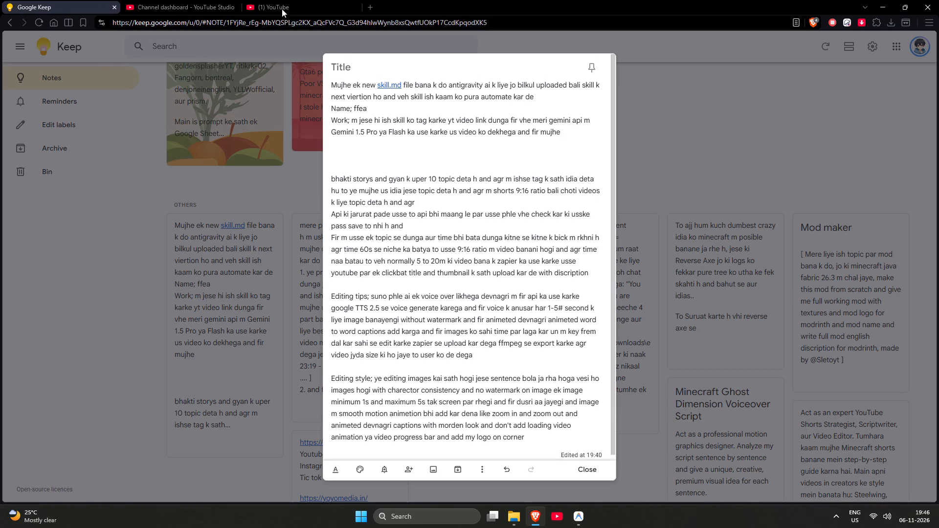
{"action": "left_click", "coordinate": [290, 0]}
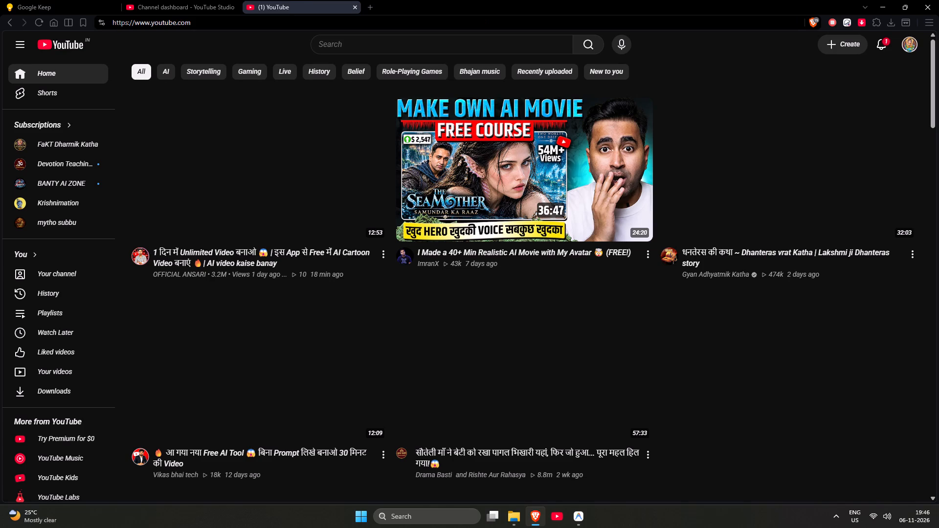
{"action": "left_click", "coordinate": [51, 0]}
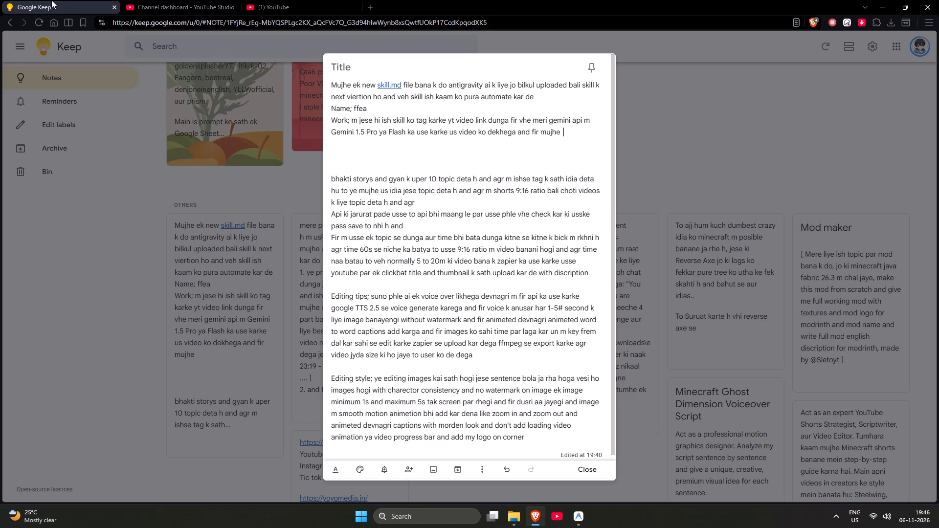